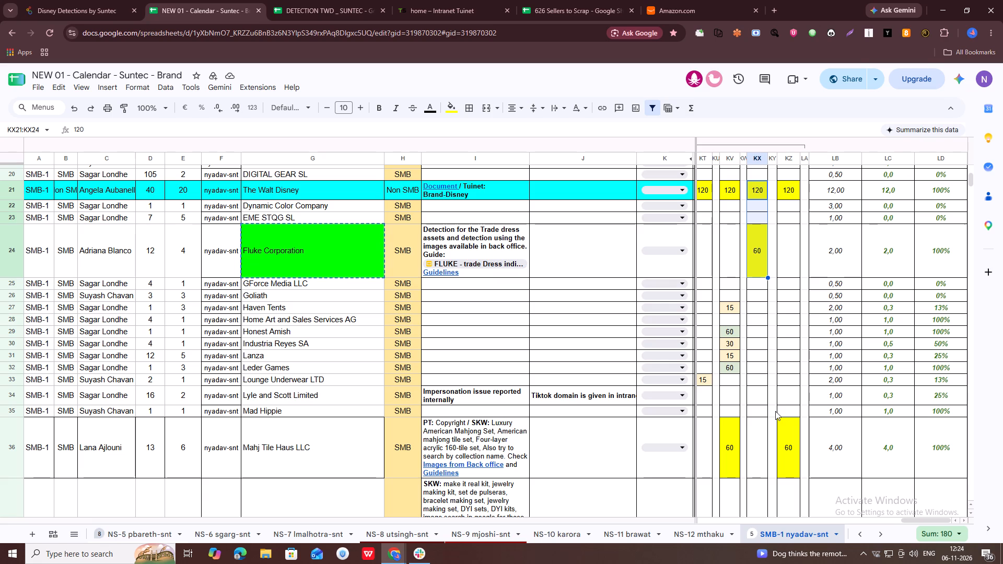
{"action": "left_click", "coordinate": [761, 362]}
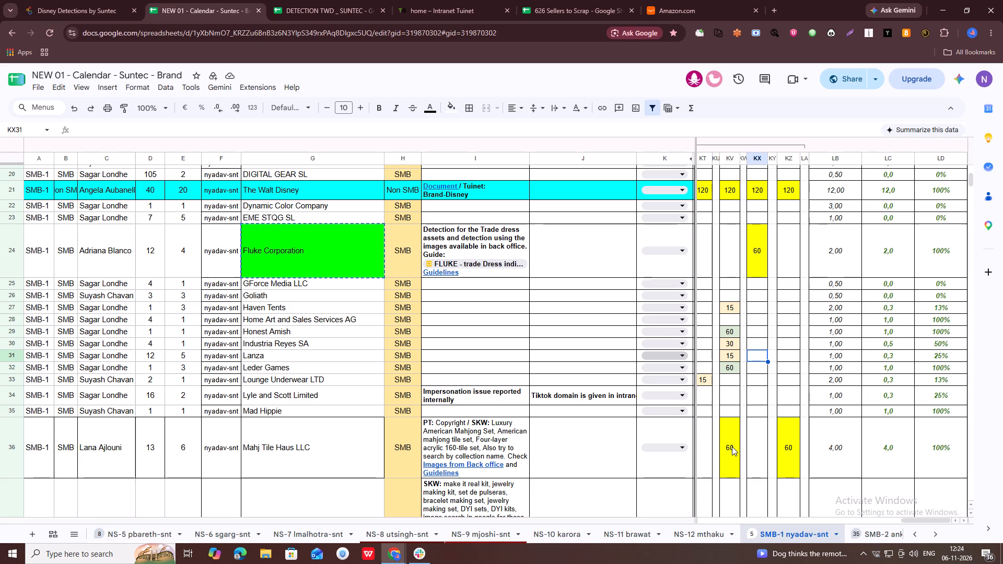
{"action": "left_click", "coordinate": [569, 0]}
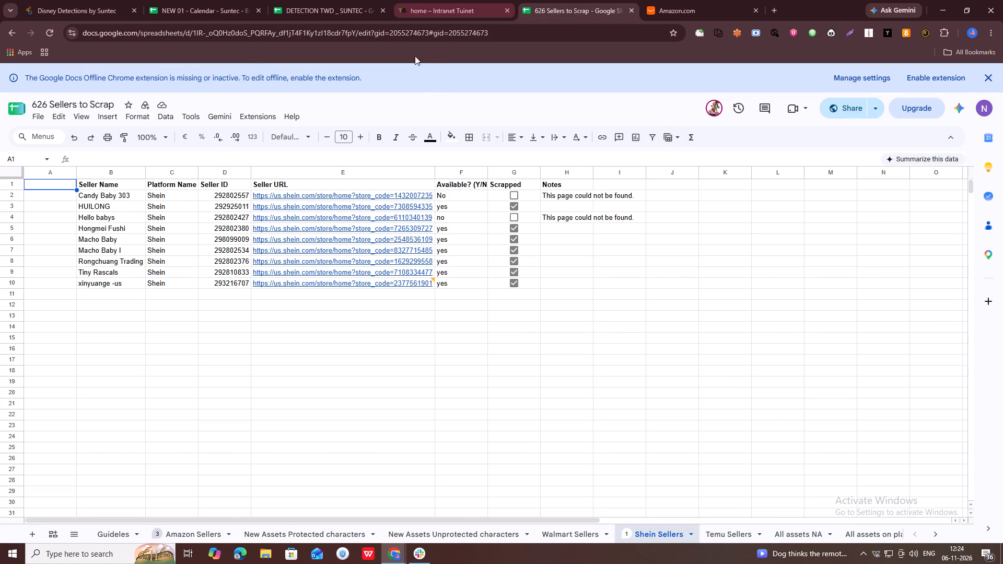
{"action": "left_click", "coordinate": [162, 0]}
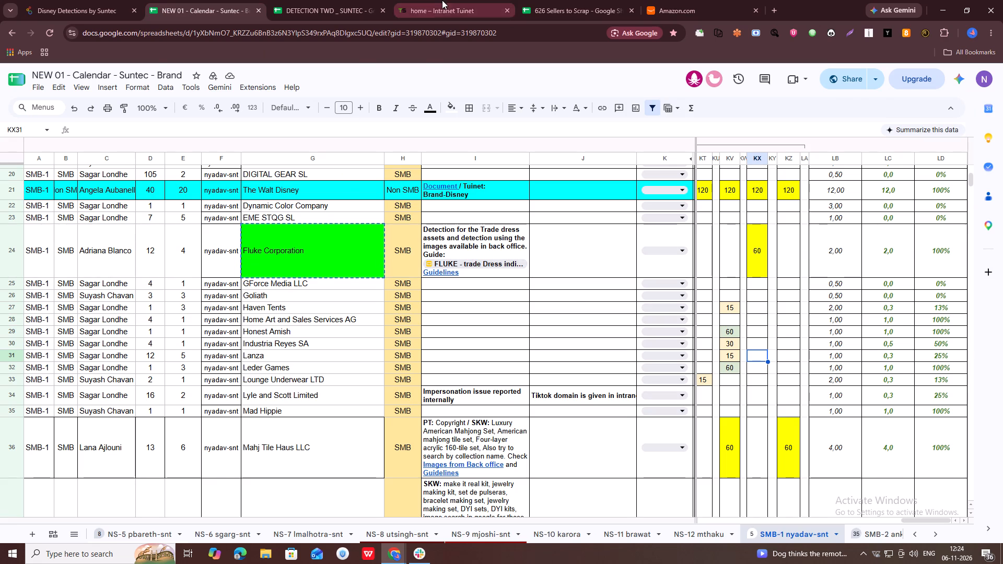
On the Tuinet intranet, open the Brand page and filter its records by the customer Fluke Corporation.
{"action": "left_click", "coordinate": [442, 0]}
{"action": "left_click", "coordinate": [598, 87]}
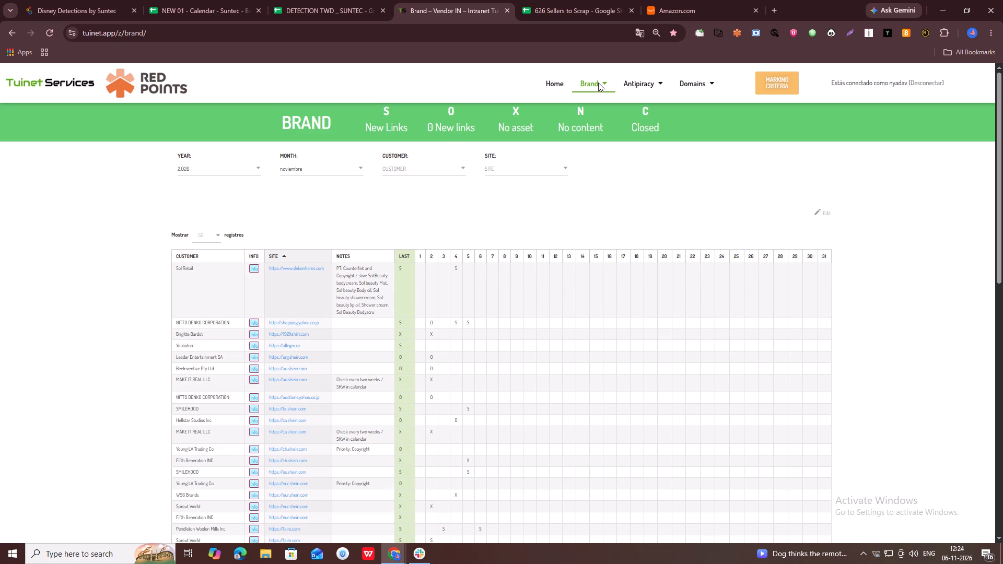
{"action": "left_click", "coordinate": [409, 170]}
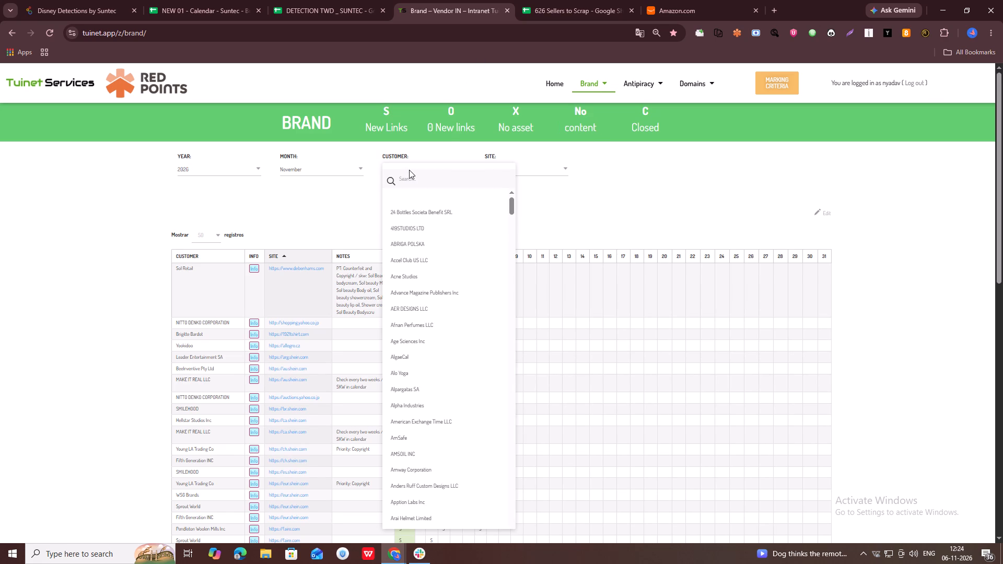
{"action": "key", "text": "ctrl+v"}
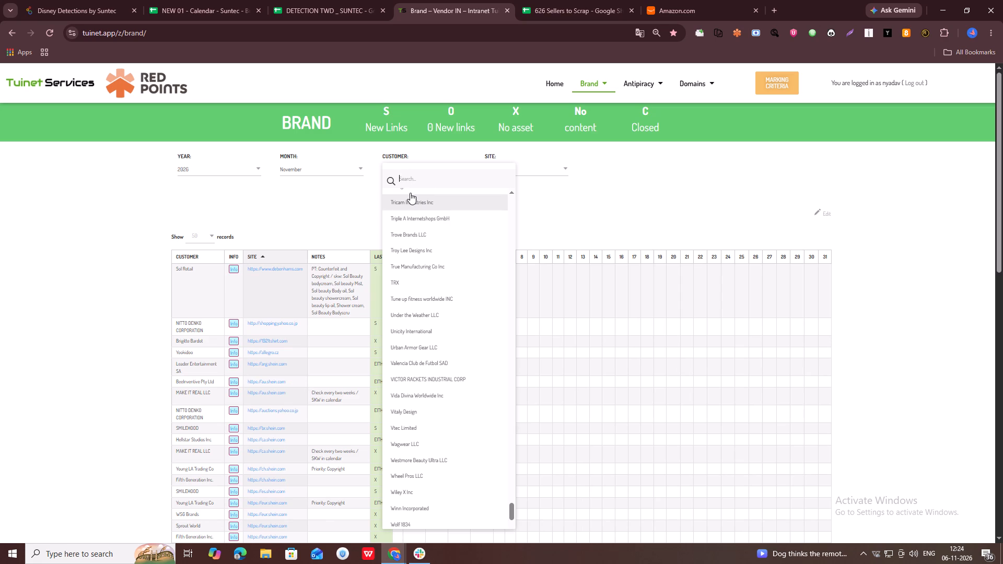
{"action": "key", "text": "ctrl+v"}
{"action": "left_click", "coordinate": [411, 194]}
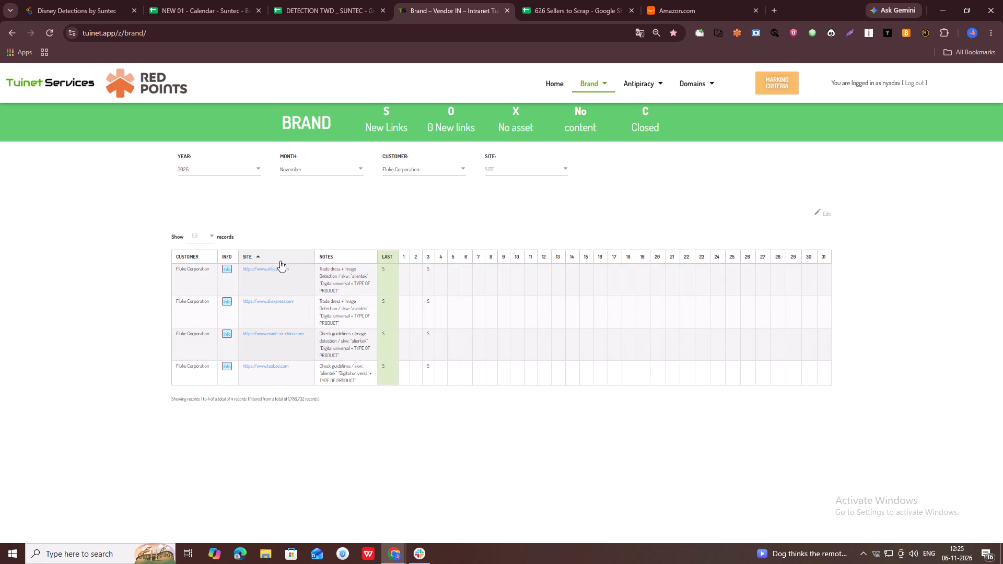
Close the 626 Sellers to Scrap spreadsheet and the Amazon.com page.
{"action": "left_click", "coordinate": [567, 0]}
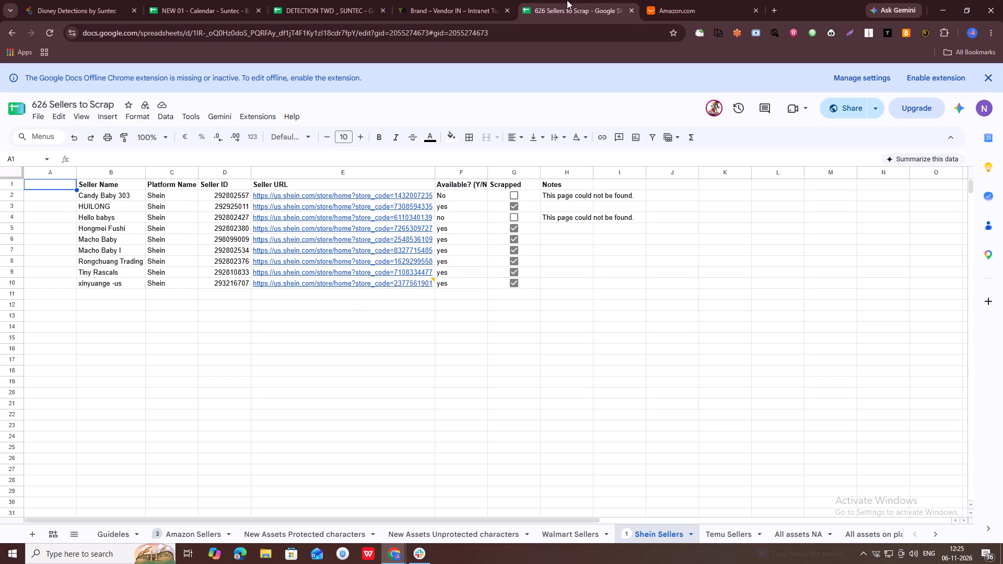
{"action": "middle_click", "coordinate": [567, 0]}
{"action": "middle_click", "coordinate": [567, 0]}
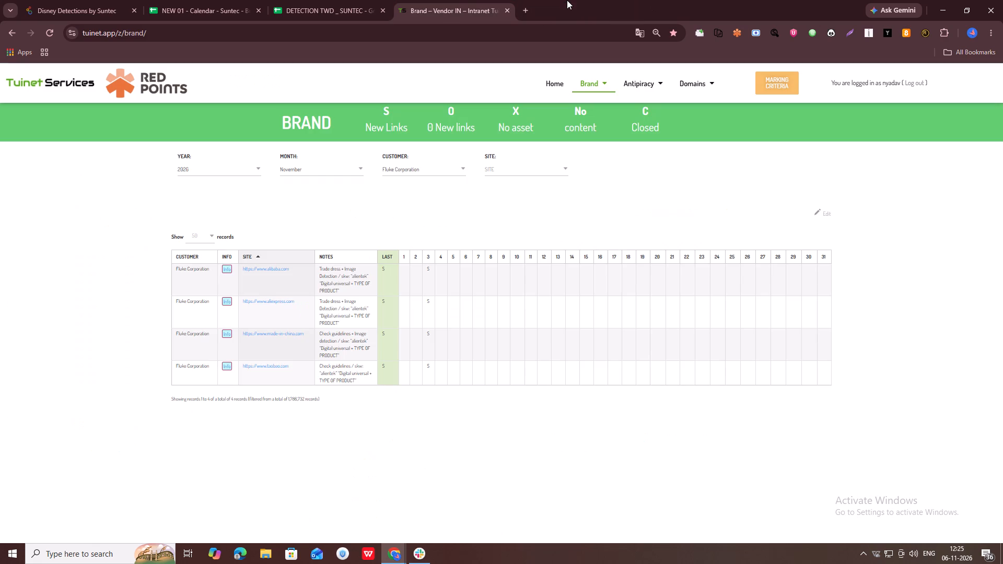
{"action": "middle_click", "coordinate": [271, 270]}
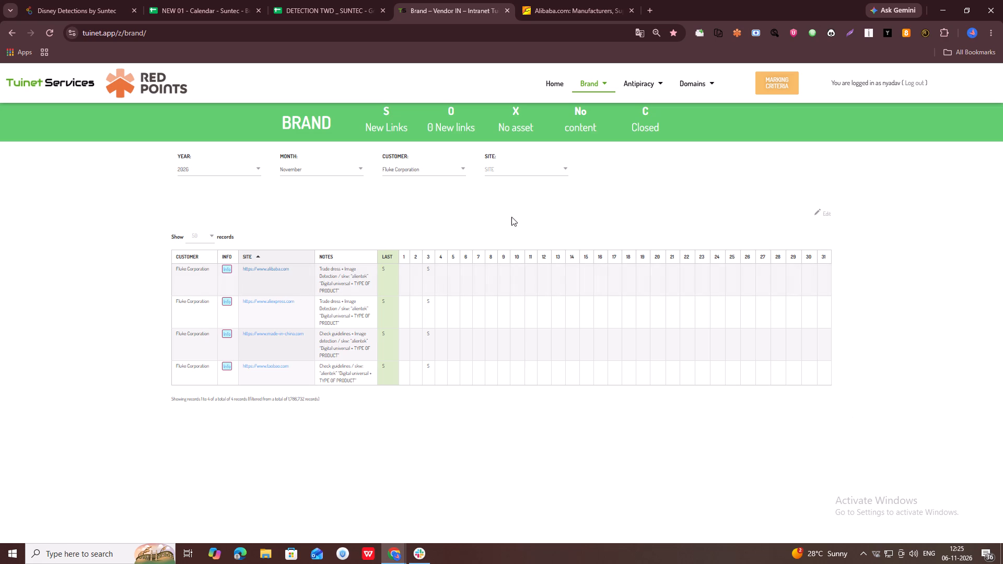
{"action": "left_click", "coordinate": [577, 0]}
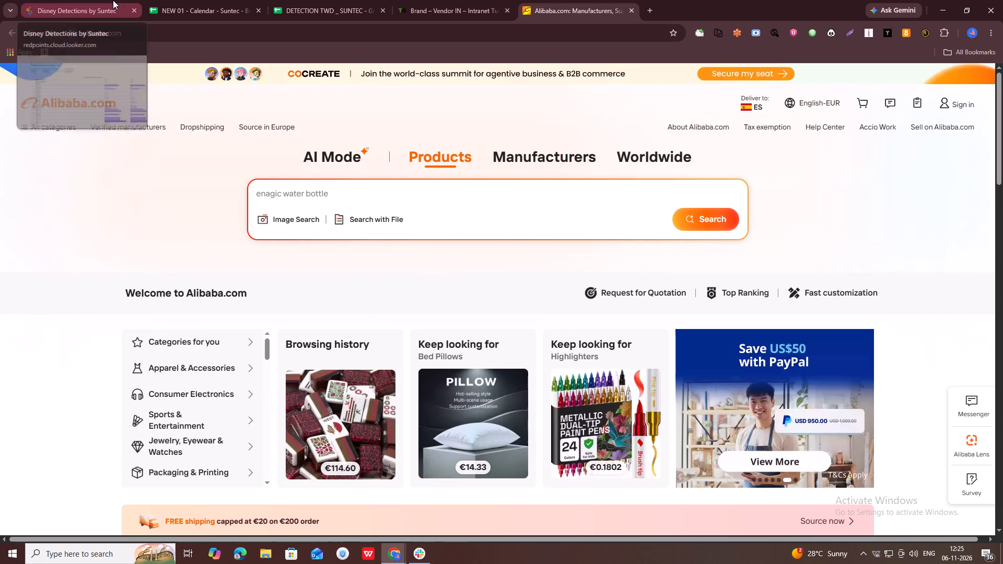
In the Disney Detections dashboard's browser tab, replace the web address with "red" to find the Red Points site.
{"action": "left_click", "coordinate": [92, 0]}
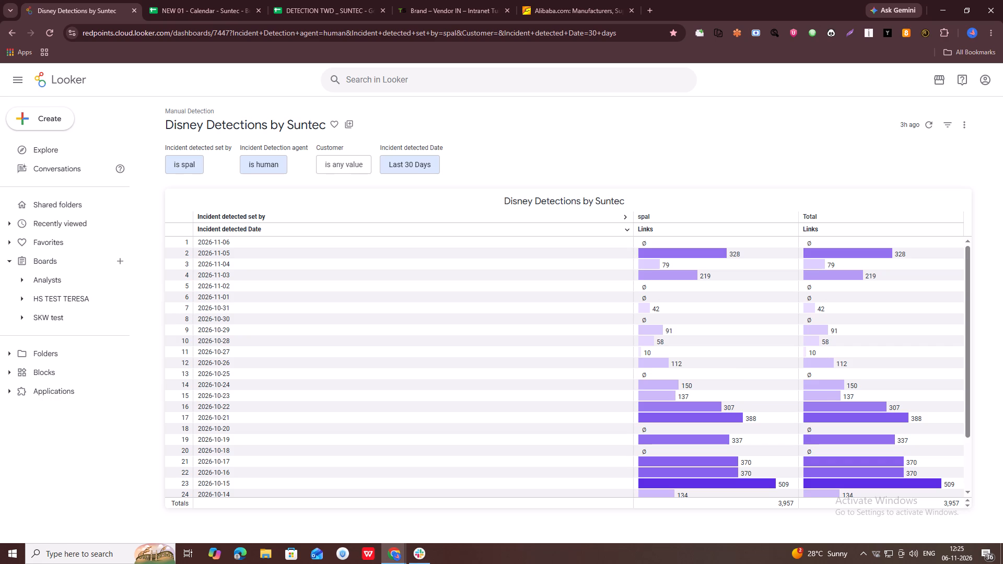
{"action": "left_click", "coordinate": [484, 79]}
{"action": "left_click", "coordinate": [258, 28]}
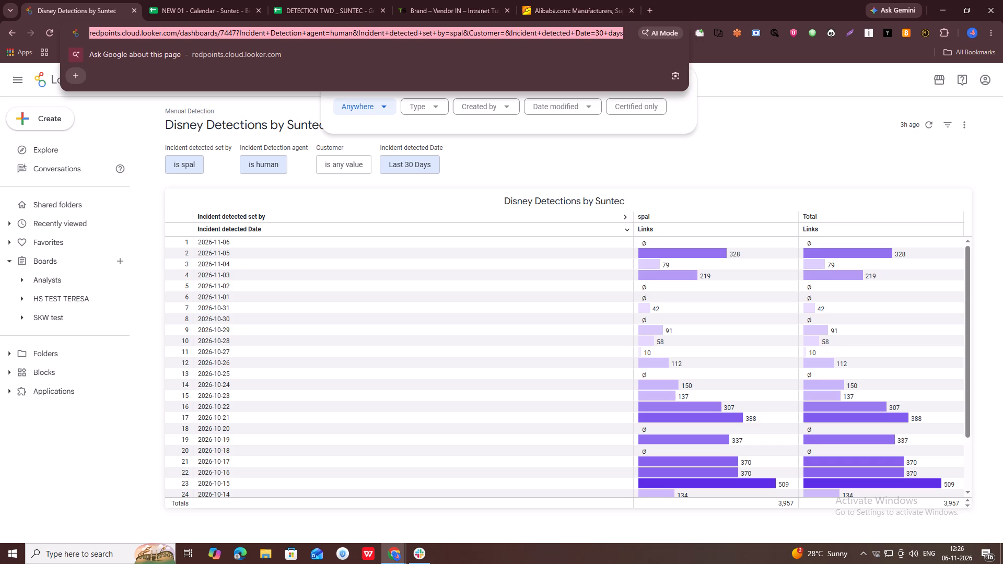
{"action": "type", "text": "red"}
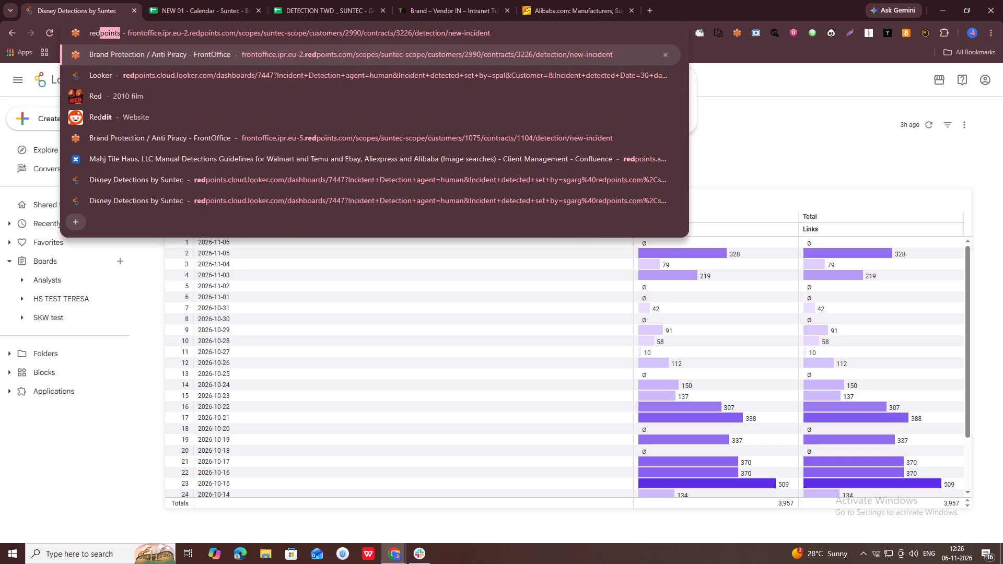
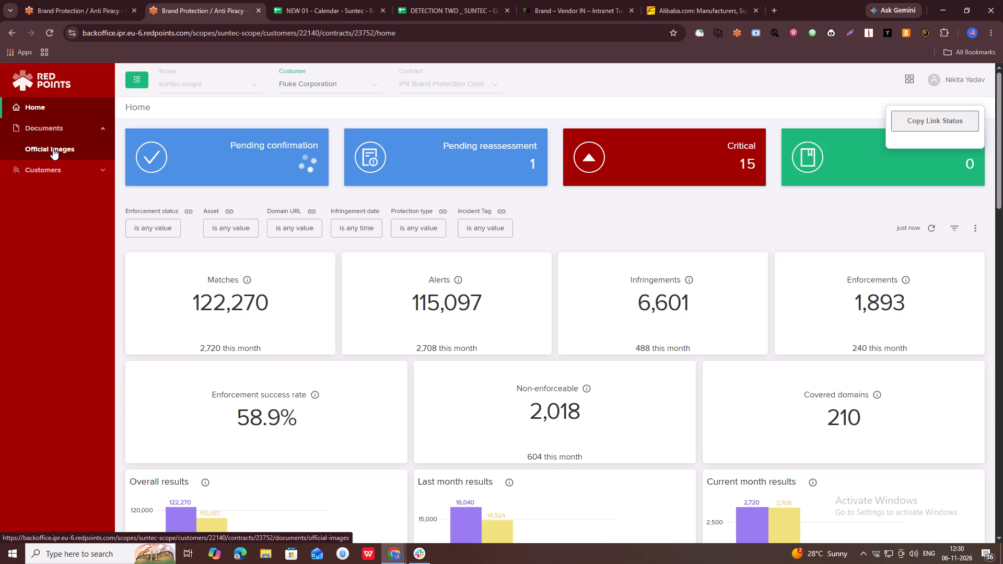
Open the Official images page of Fluke Corporation's documents in the Red Points back office.
{"action": "left_click", "coordinate": [51, 149]}
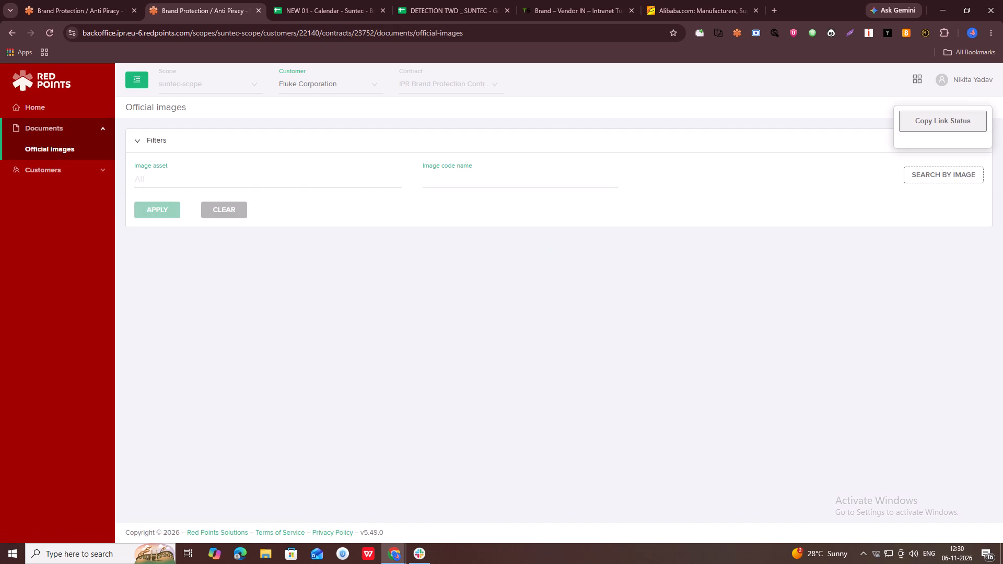
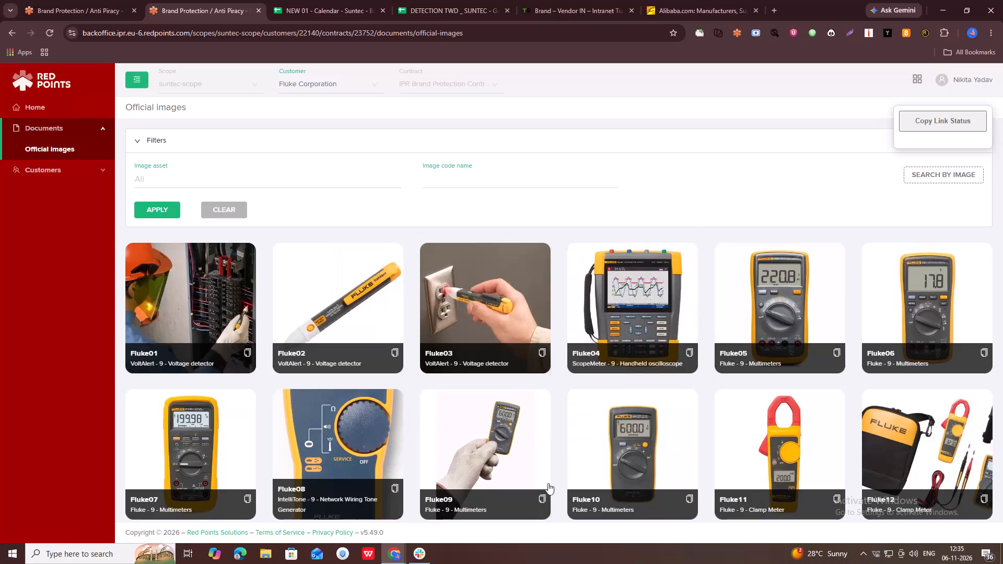
Look through Fluke Corporation's official images, from the voltage detectors and multimeters on to the testers and clamp meters.
{"action": "scroll", "coordinate": [771, 400], "scroll_direction": "down", "scroll_amount": 5}
{"action": "scroll", "coordinate": [858, 351], "scroll_direction": "down", "scroll_amount": 10}
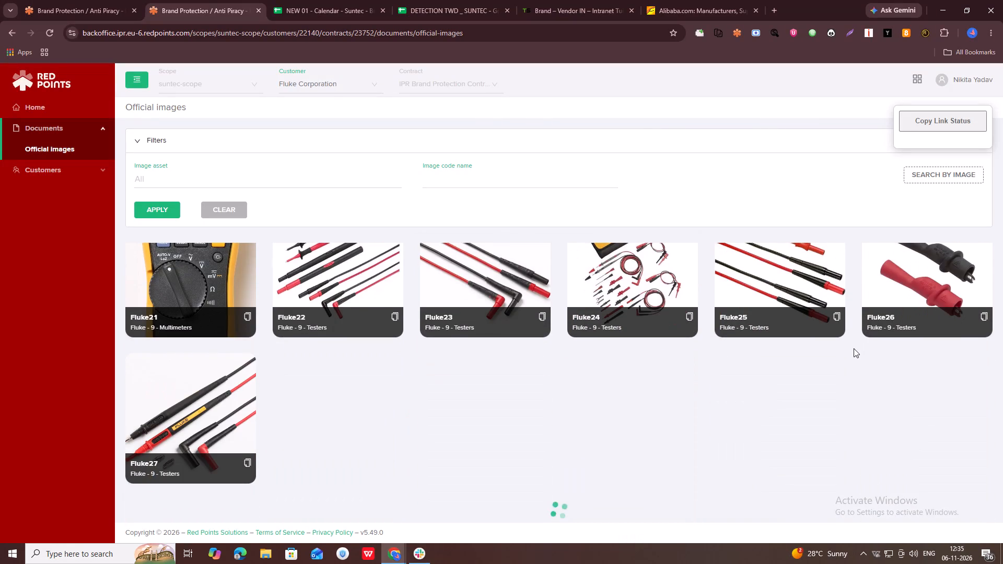
{"action": "scroll", "coordinate": [854, 348], "scroll_direction": "down", "scroll_amount": 9}
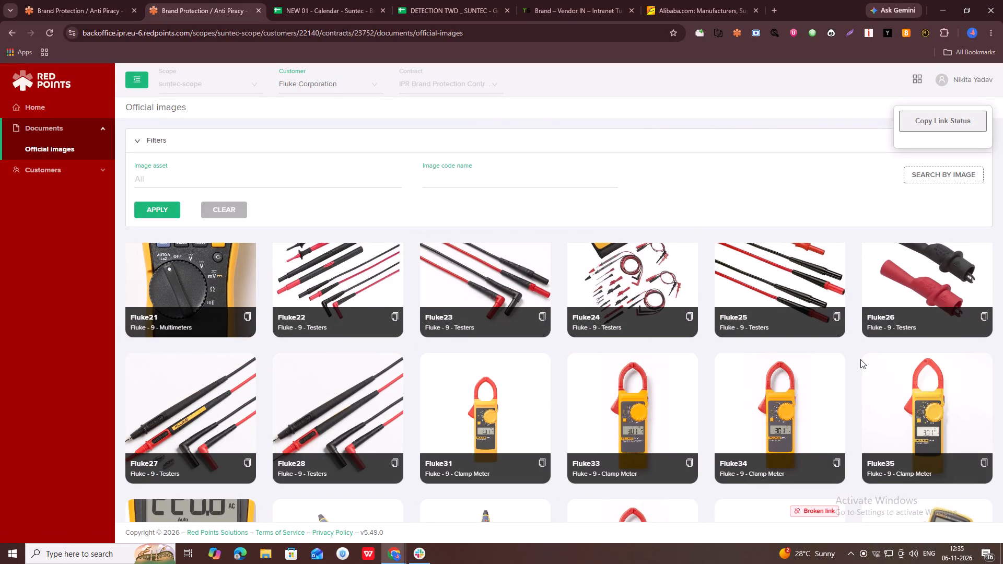
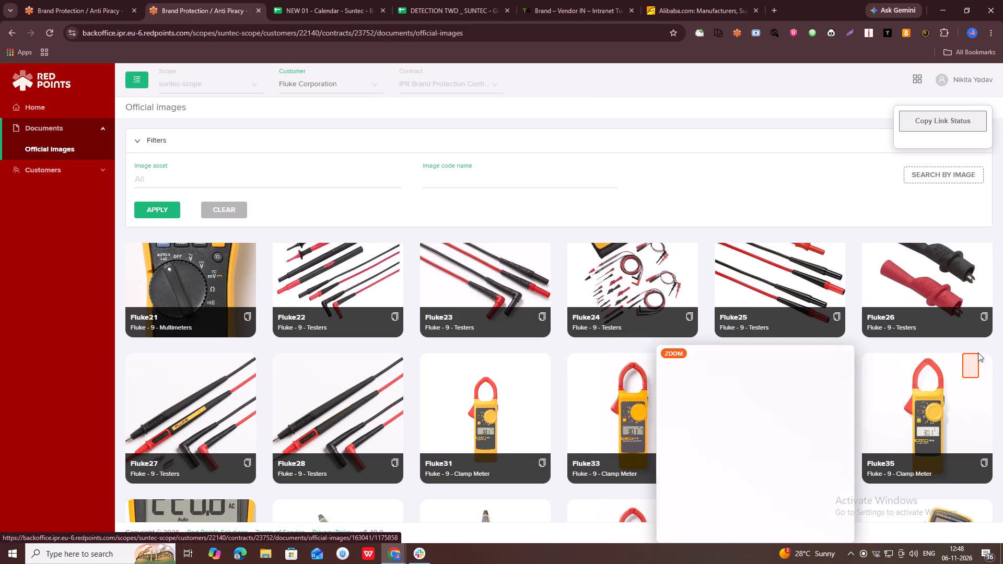
Look through the rest of Fluke Corporation's official images, from the testers and clamp meters down to the infrared thermometers at the end.
{"action": "scroll", "coordinate": [1002, 346], "scroll_direction": "down", "scroll_amount": 6}
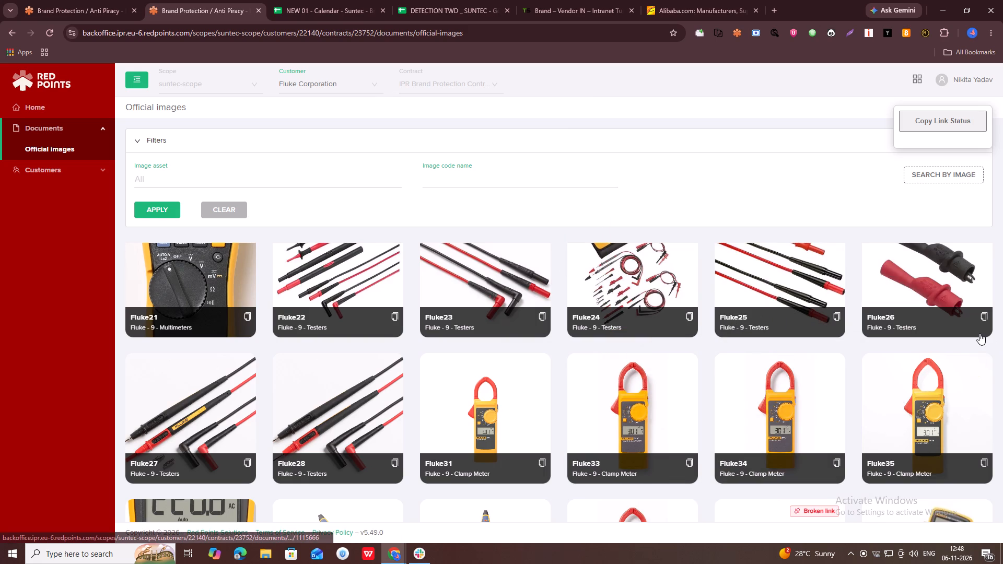
{"action": "scroll", "coordinate": [1002, 402], "scroll_direction": "down", "scroll_amount": 6}
{"action": "scroll", "coordinate": [998, 455], "scroll_direction": "down", "scroll_amount": 10}
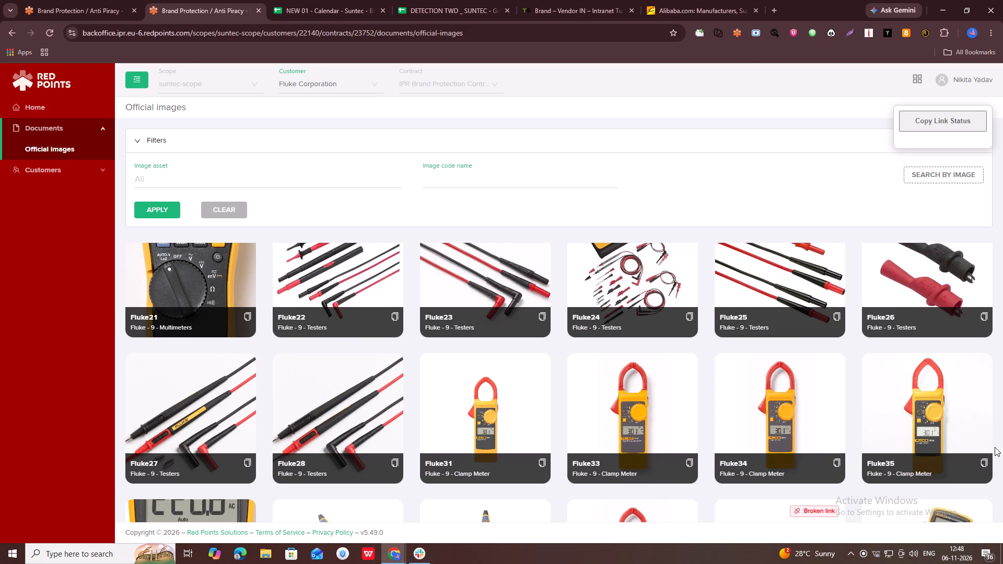
{"action": "scroll", "coordinate": [995, 447], "scroll_direction": "down", "scroll_amount": 7}
{"action": "scroll", "coordinate": [859, 342], "scroll_direction": "down", "scroll_amount": 8}
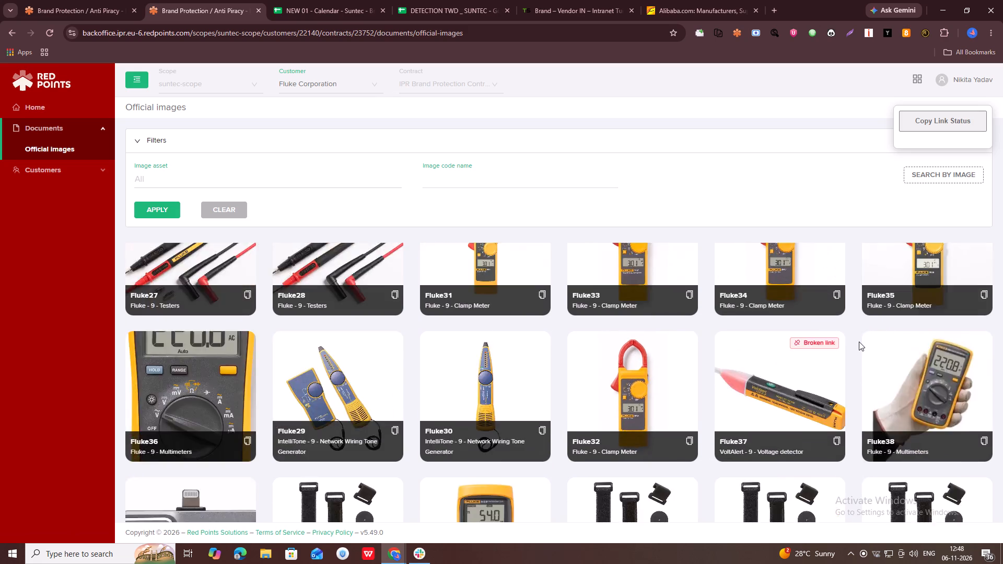
{"action": "scroll", "coordinate": [859, 342], "scroll_direction": "down", "scroll_amount": 15}
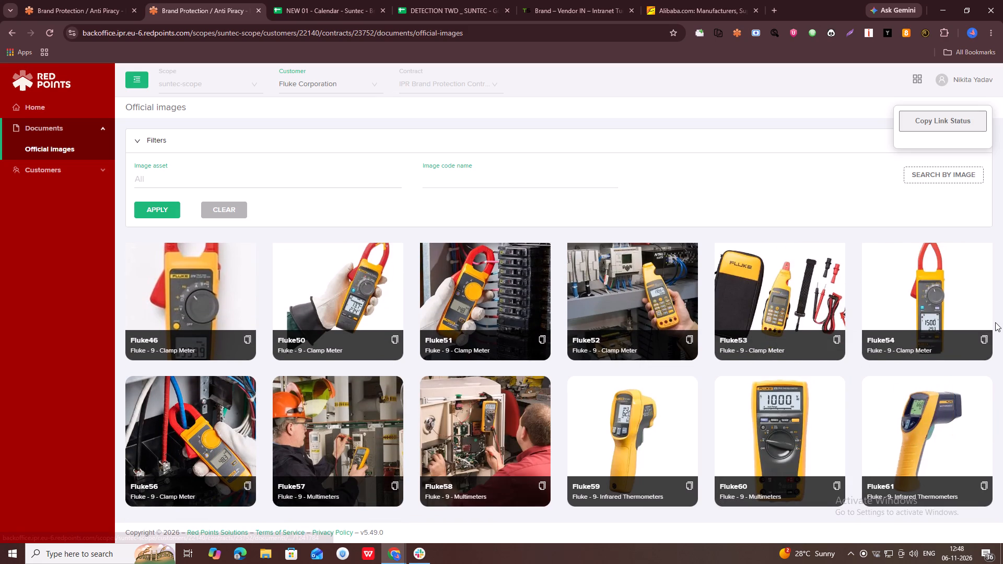
{"action": "scroll", "coordinate": [995, 322], "scroll_direction": "down", "scroll_amount": 7}
{"action": "scroll", "coordinate": [1002, 375], "scroll_direction": "down", "scroll_amount": 18}
Move the floating Copy Link Status box away from the results count of the official images.
{"action": "left_click_drag", "start_coordinate": [959, 142], "coordinate": [831, 105]}
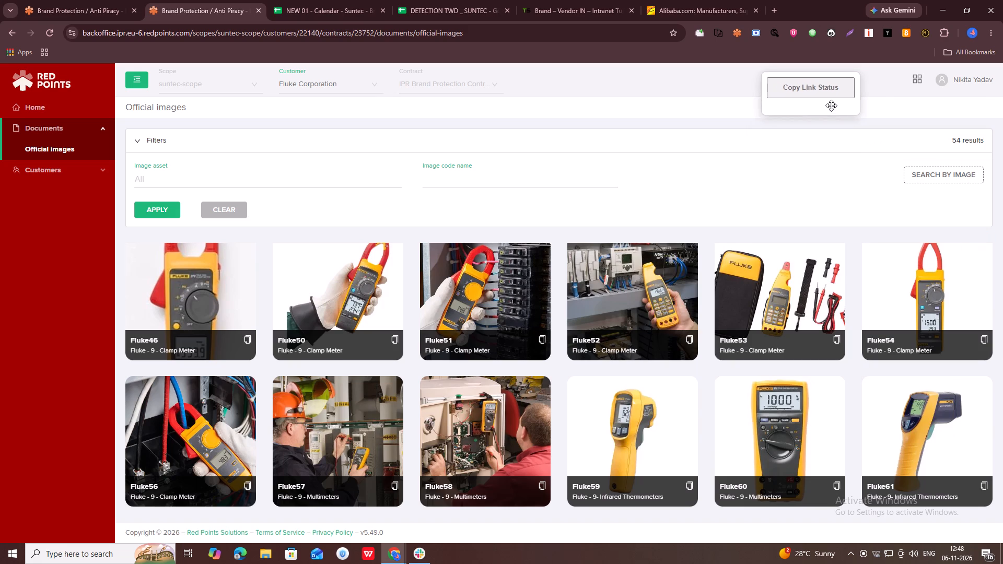
{"action": "left_click_drag", "start_coordinate": [831, 105], "coordinate": [833, 104]}
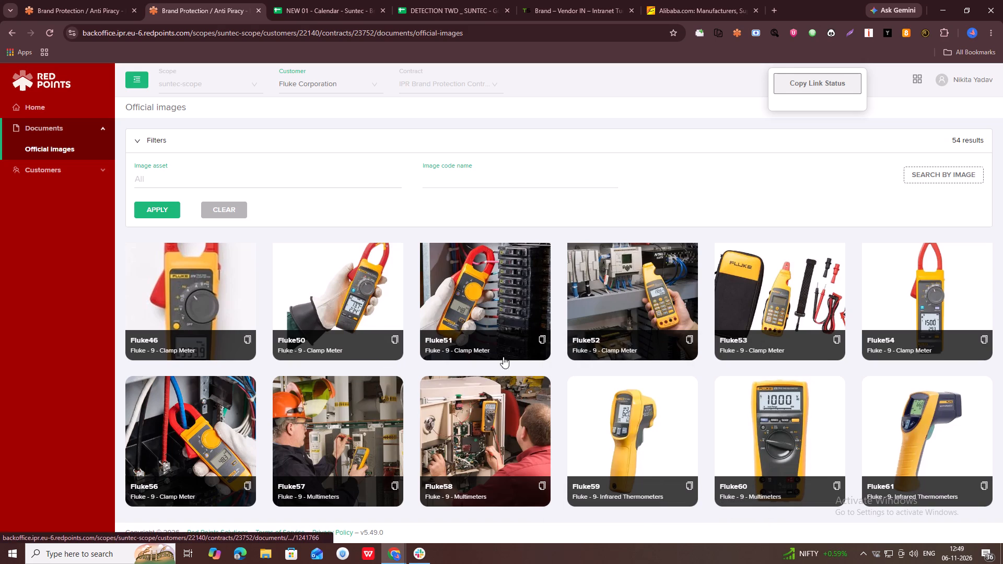
Run an Alibaba image search with the official Fluke39 thermal camera image from Red Points.
{"action": "scroll", "coordinate": [906, 393], "scroll_direction": "up", "scroll_amount": 2}
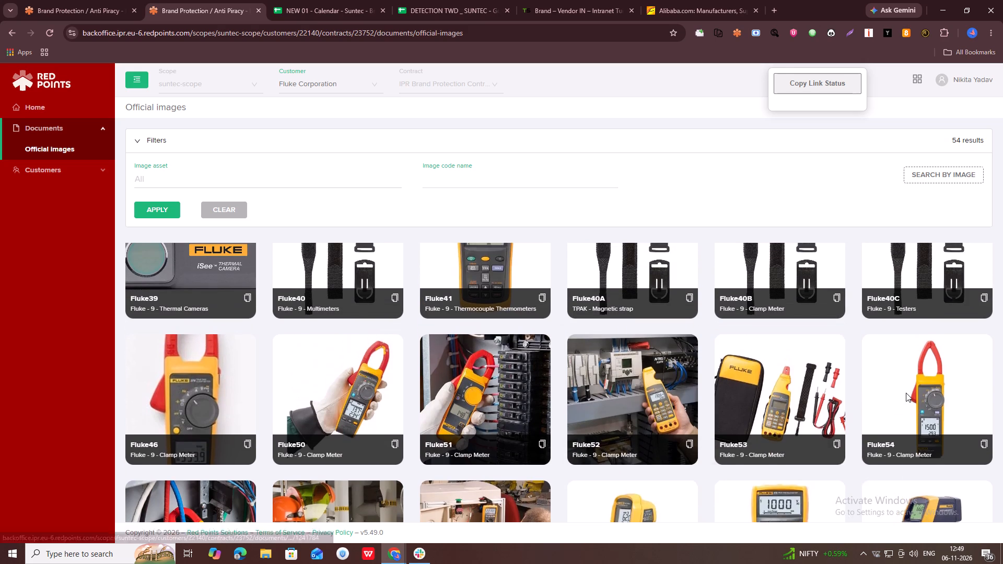
{"action": "scroll", "coordinate": [765, 444], "scroll_direction": "up", "scroll_amount": 3}
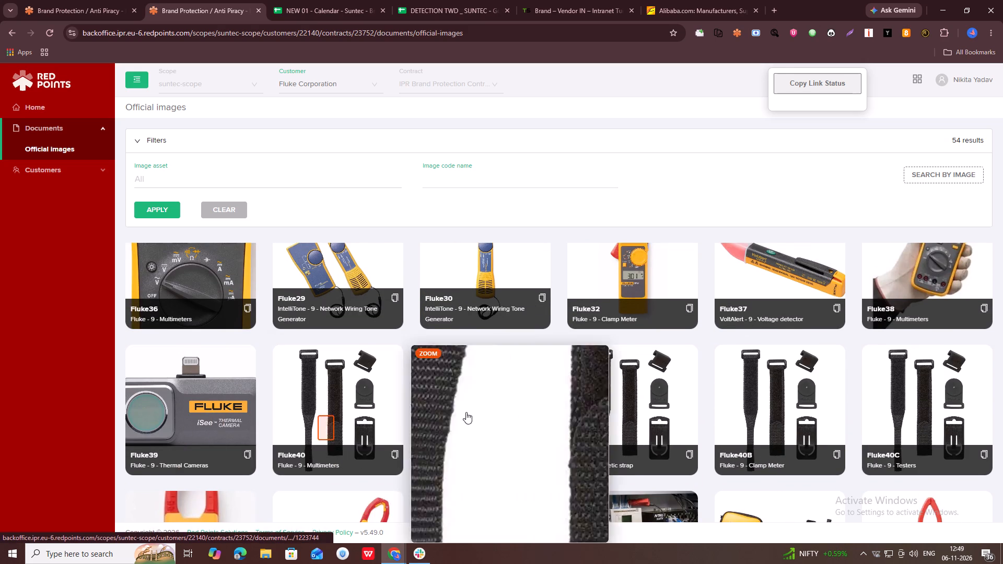
{"action": "scroll", "coordinate": [480, 408], "scroll_direction": "up", "scroll_amount": 1}
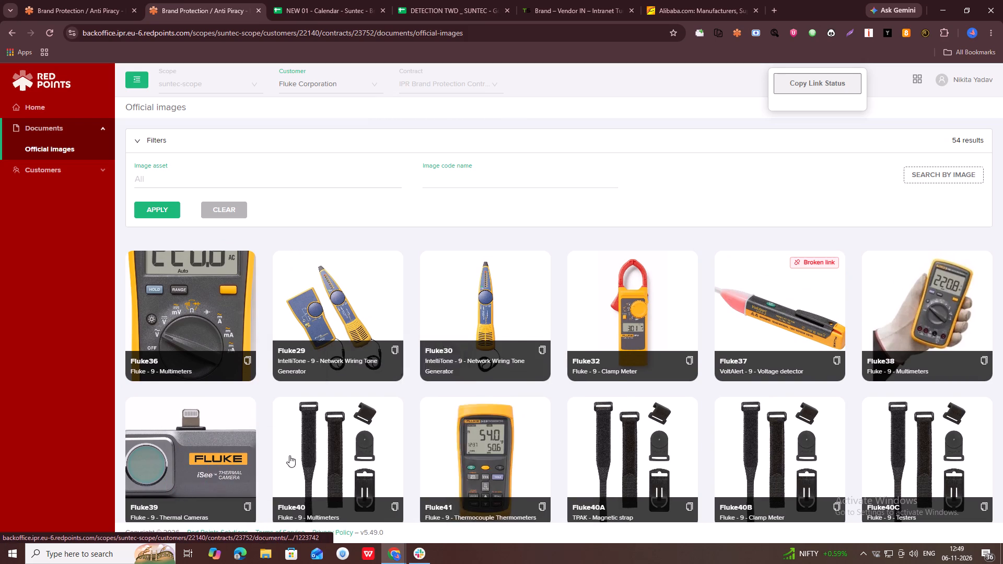
{"action": "left_click_drag", "start_coordinate": [196, 469], "coordinate": [655, 29]}
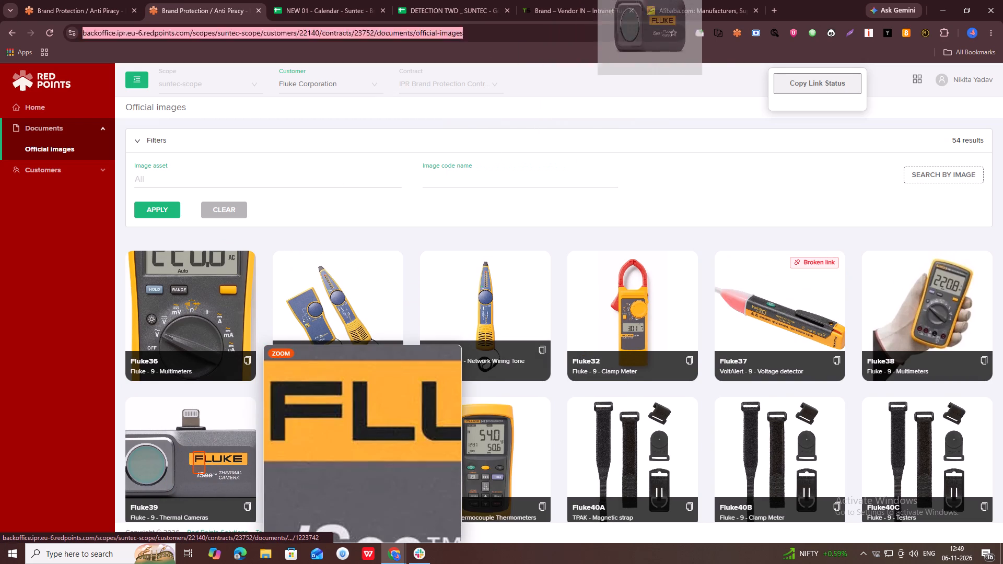
{"action": "left_click_drag", "start_coordinate": [655, 29], "coordinate": [372, 266]}
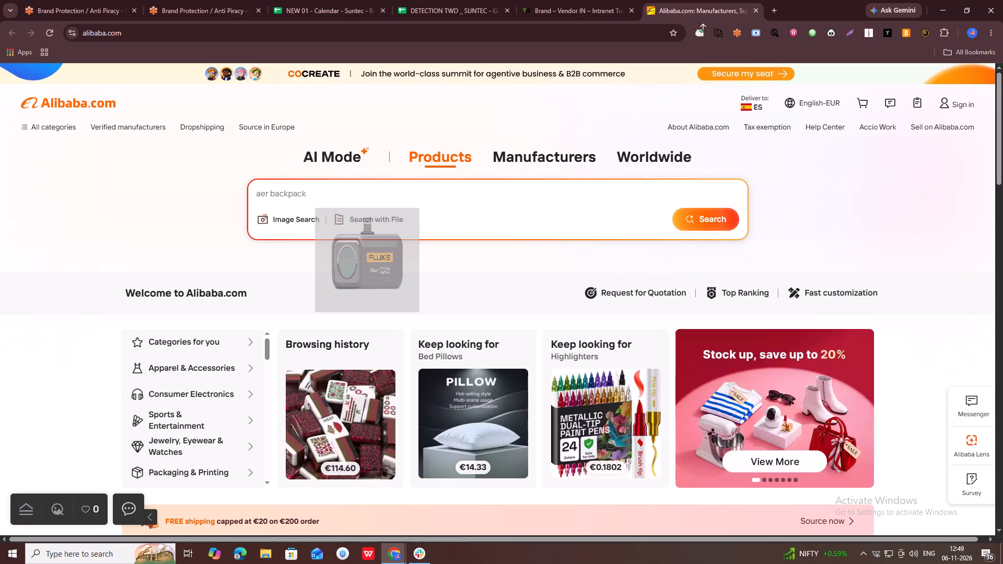
{"action": "left_click_drag", "start_coordinate": [372, 266], "coordinate": [477, 323]}
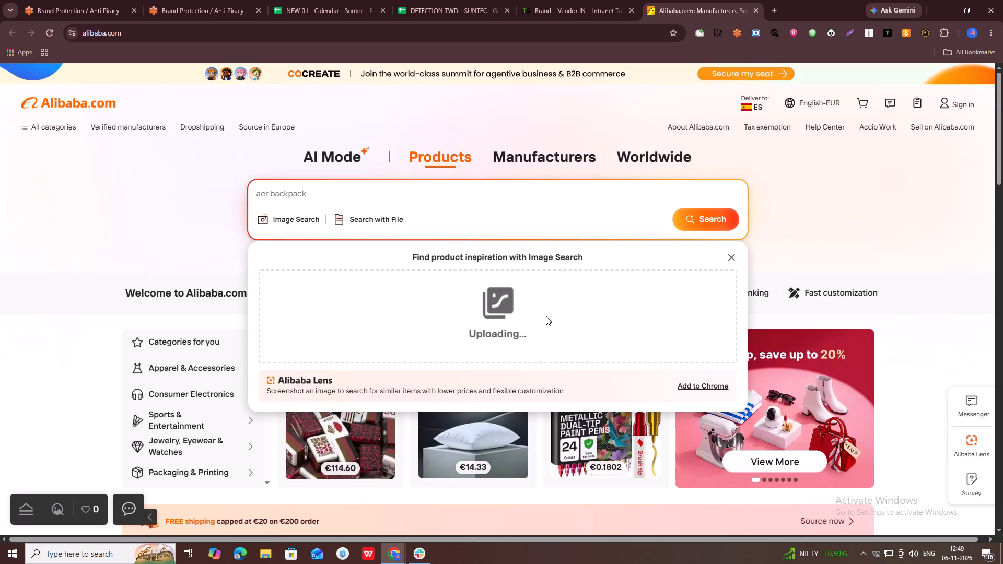
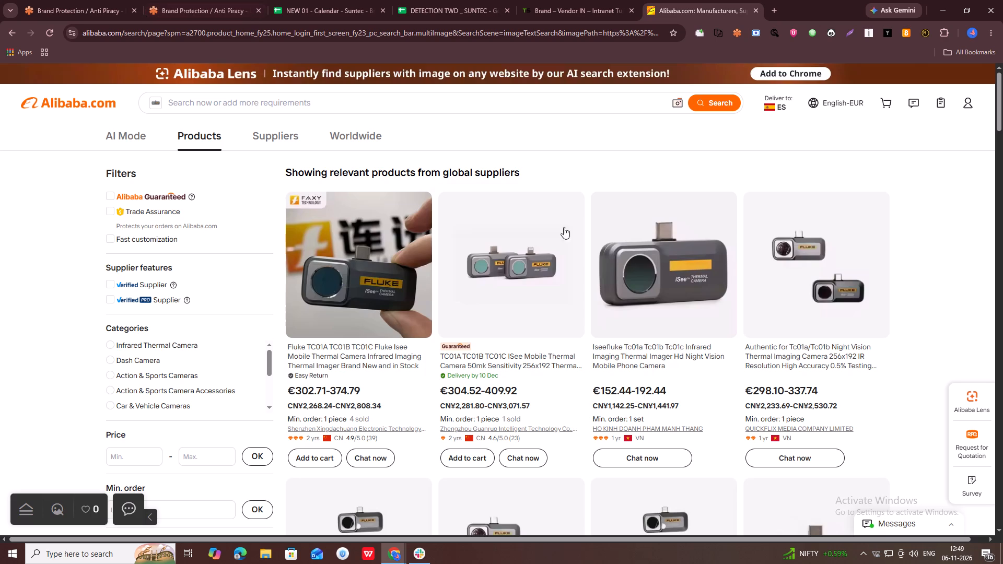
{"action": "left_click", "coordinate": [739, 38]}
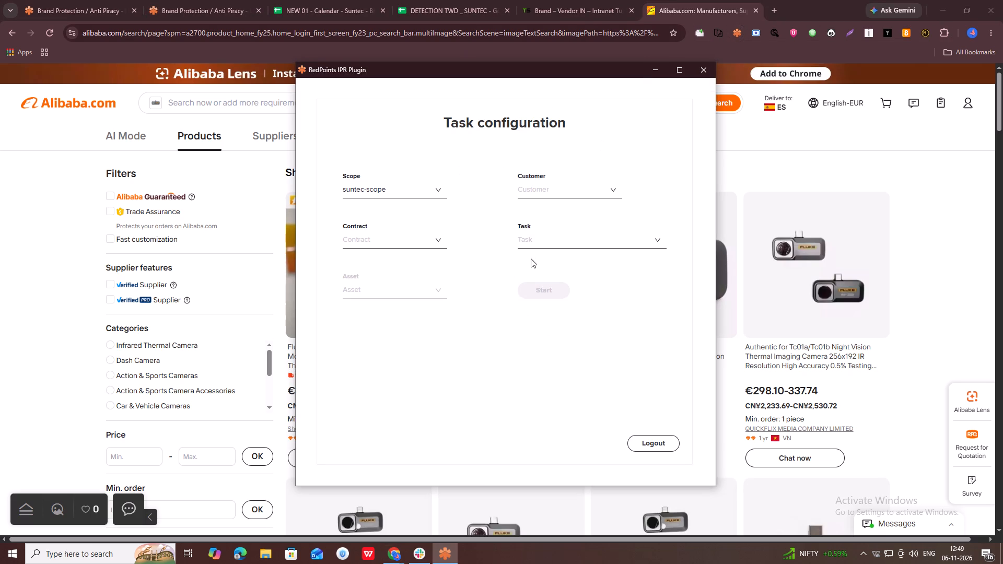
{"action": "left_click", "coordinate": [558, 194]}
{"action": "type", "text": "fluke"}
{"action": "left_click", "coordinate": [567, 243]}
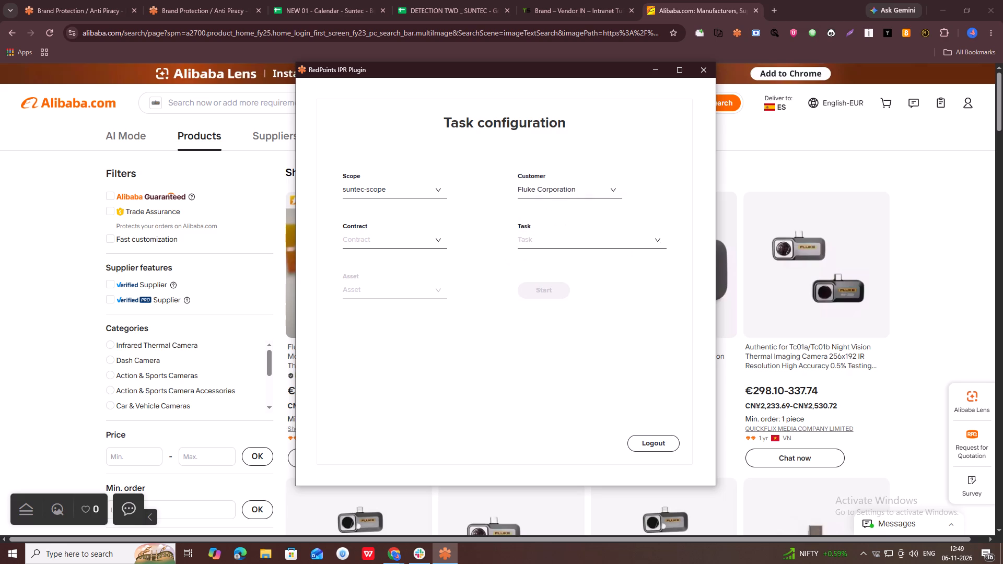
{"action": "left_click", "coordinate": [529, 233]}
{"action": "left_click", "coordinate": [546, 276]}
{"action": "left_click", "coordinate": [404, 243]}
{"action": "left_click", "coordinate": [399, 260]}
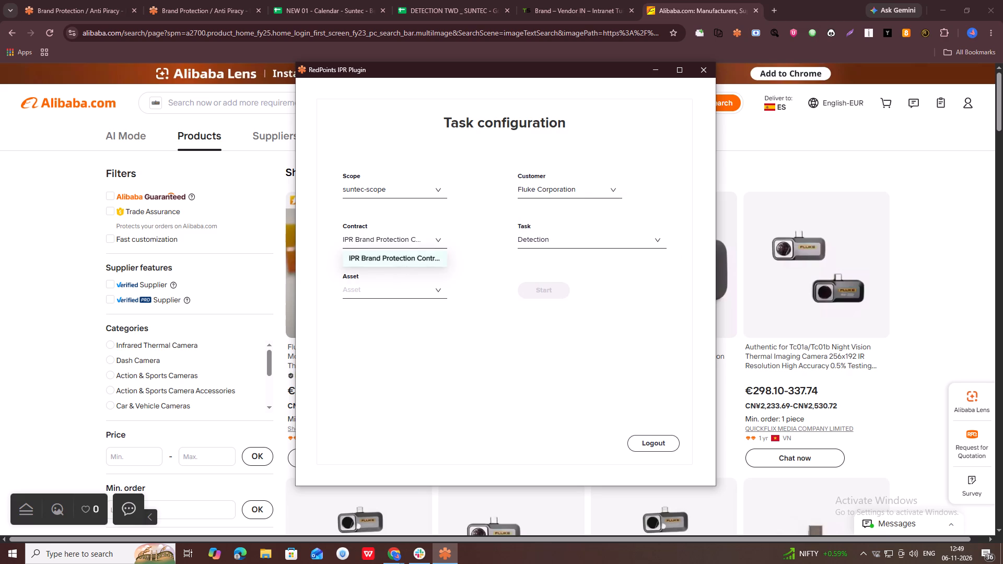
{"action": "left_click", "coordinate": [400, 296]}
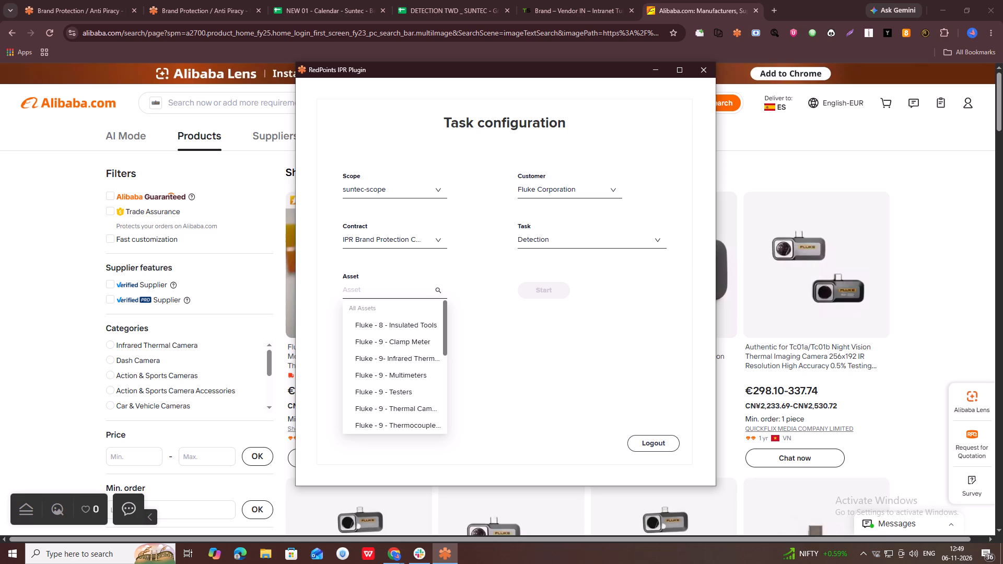
Start a Detection task in the RedPoints IPR Plugin for Fluke Corporation, its IPR Brand Protection contract and asset Fluke - 9 - Thermal Cameras.
{"action": "left_click", "coordinate": [165, 0]}
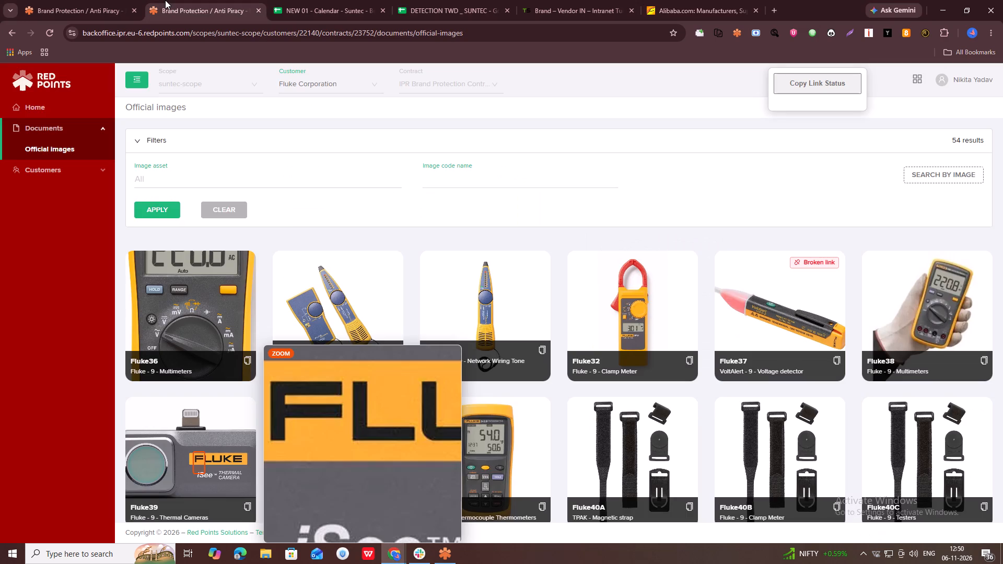
{"action": "left_click", "coordinate": [737, 29]}
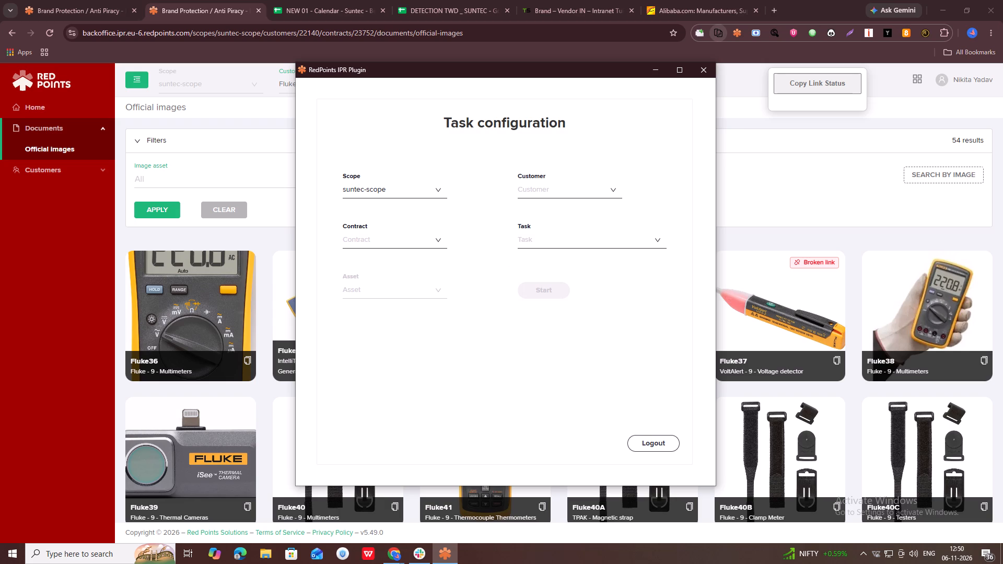
{"action": "left_click", "coordinate": [553, 197]}
{"action": "type", "text": "fluke"}
{"action": "left_click", "coordinate": [537, 239]}
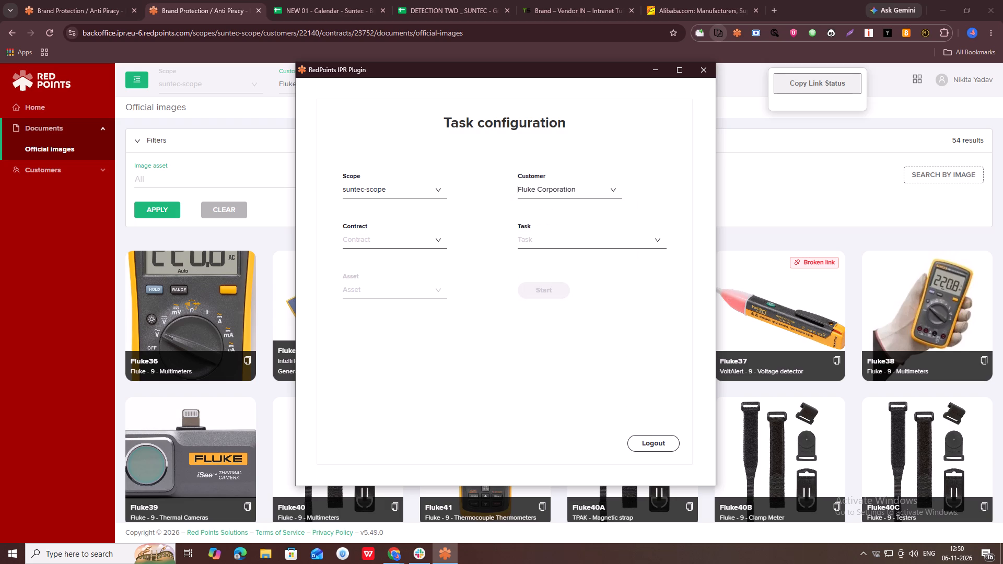
{"action": "left_click", "coordinate": [555, 243]}
{"action": "left_click", "coordinate": [547, 271]}
{"action": "left_click", "coordinate": [433, 250]}
{"action": "left_click", "coordinate": [415, 245]}
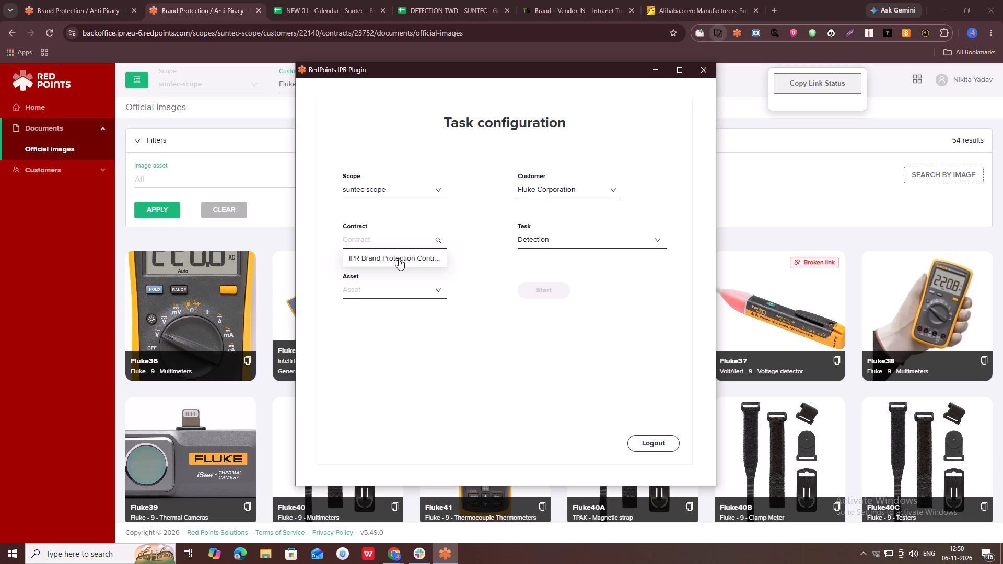
{"action": "left_click", "coordinate": [399, 258]}
{"action": "left_click", "coordinate": [396, 292]}
{"action": "type", "text": "therm"}
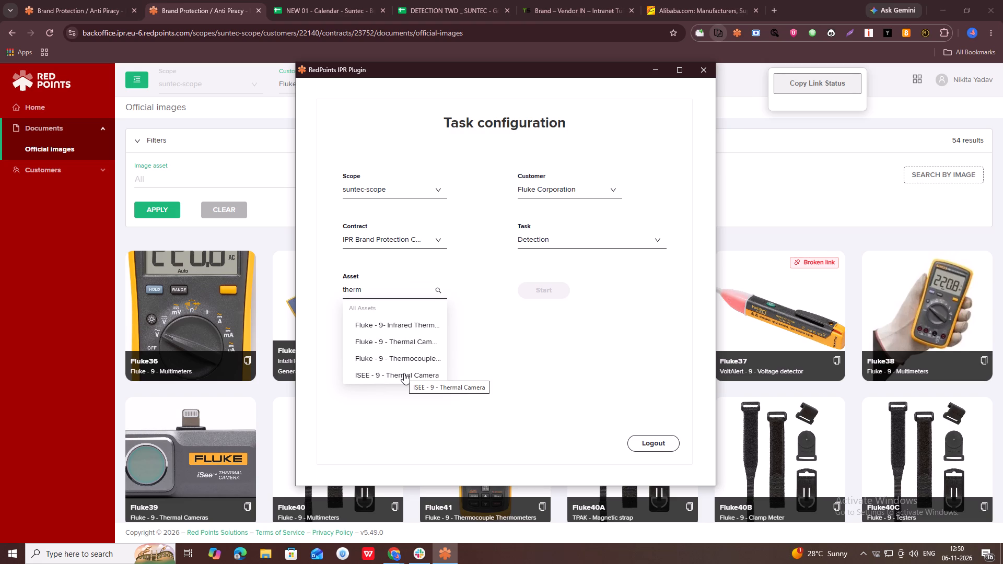
{"action": "left_click", "coordinate": [406, 338]}
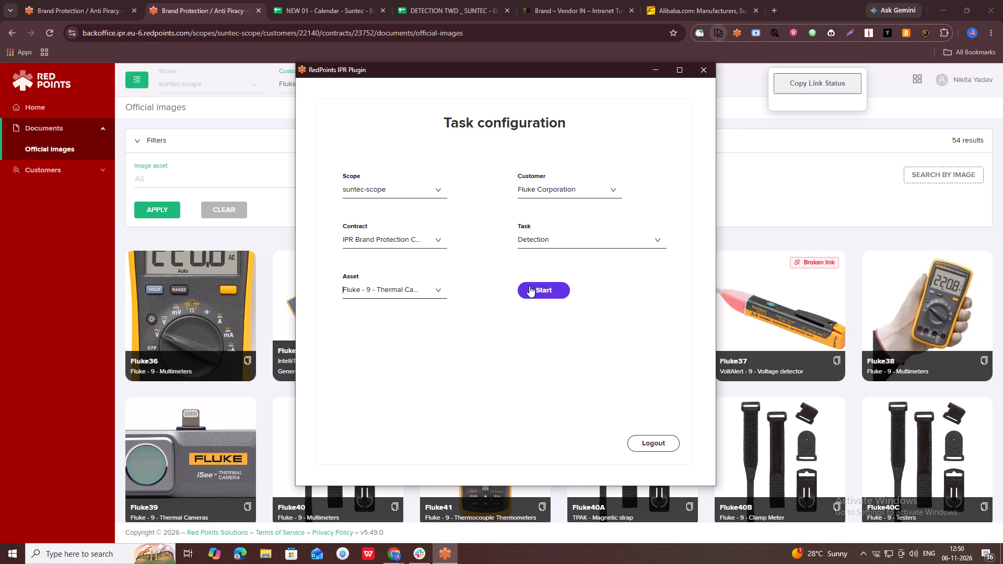
{"action": "left_click", "coordinate": [529, 286]}
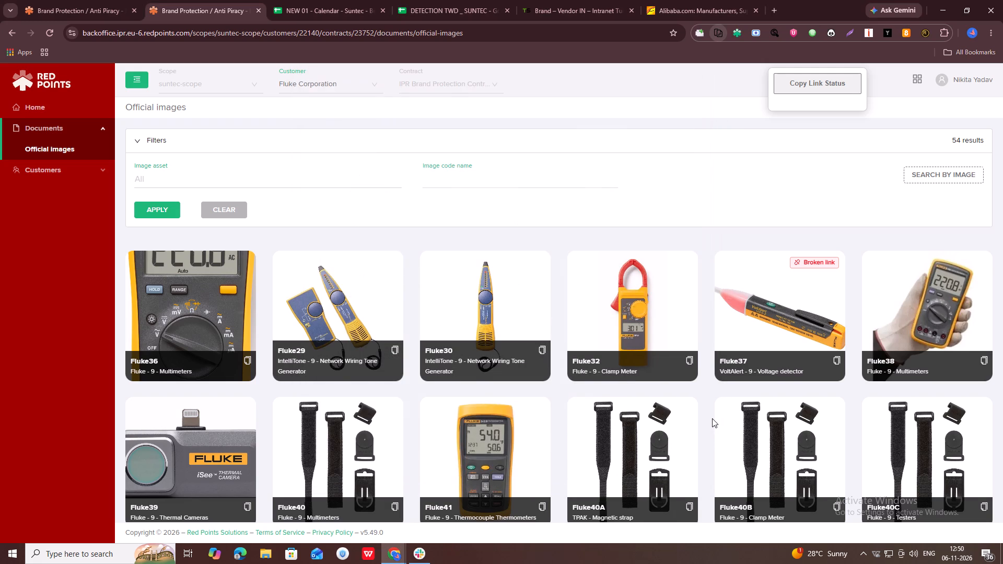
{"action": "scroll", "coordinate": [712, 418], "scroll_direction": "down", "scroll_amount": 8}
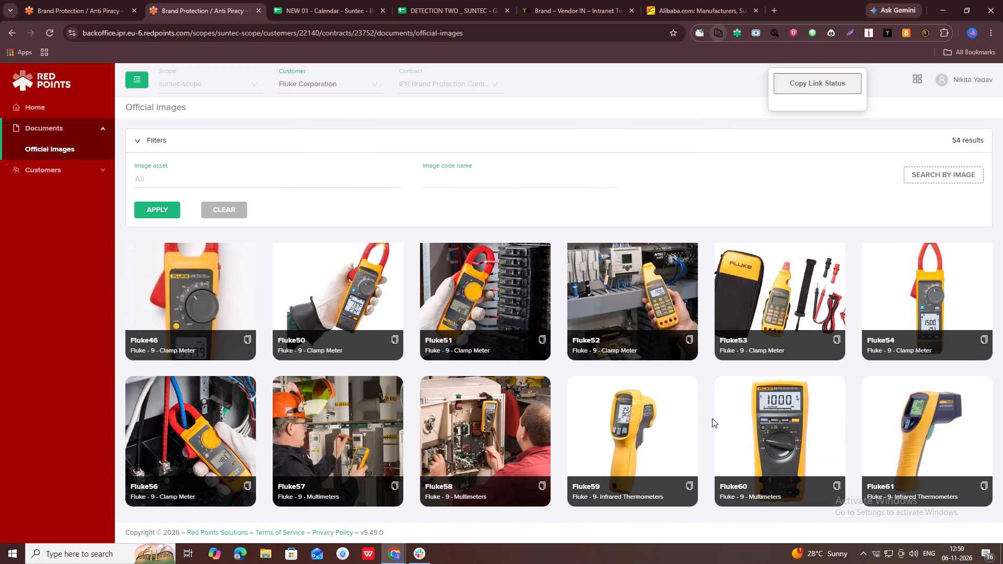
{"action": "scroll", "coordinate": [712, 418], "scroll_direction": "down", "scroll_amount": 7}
Look through the Alibaba image search results for Fluke thermal camera listings that the plugin has not highlighted.
{"action": "left_click", "coordinate": [706, 0]}
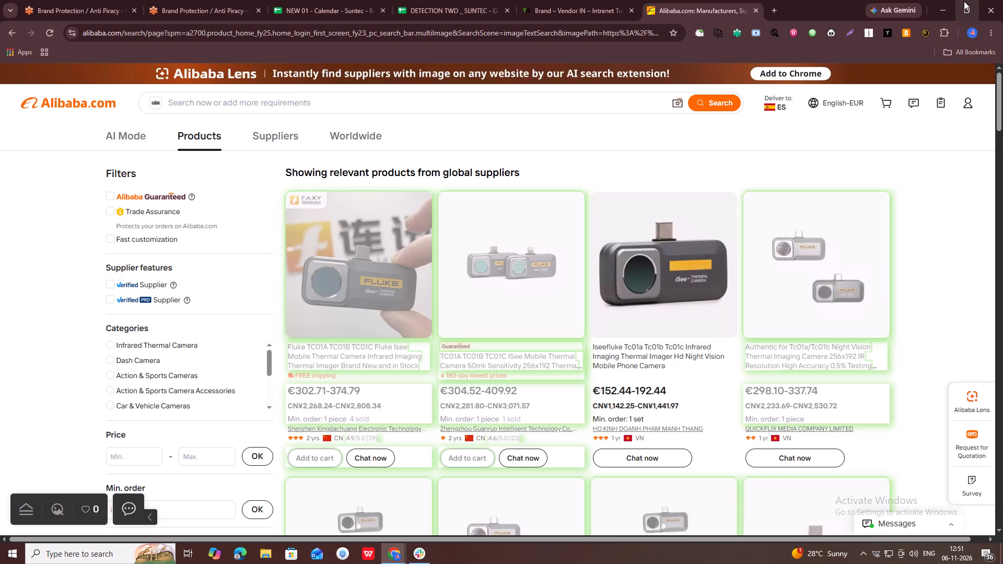
{"action": "scroll", "coordinate": [888, 347], "scroll_direction": "down", "scroll_amount": 6}
{"action": "scroll", "coordinate": [877, 196], "scroll_direction": "down", "scroll_amount": 3}
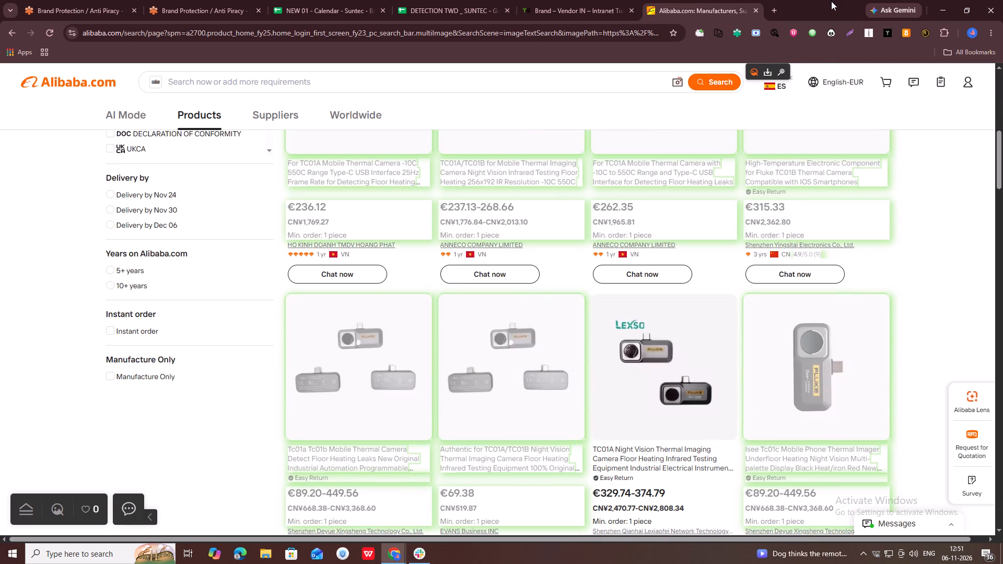
{"action": "scroll", "coordinate": [687, 467], "scroll_direction": "down", "scroll_amount": 3}
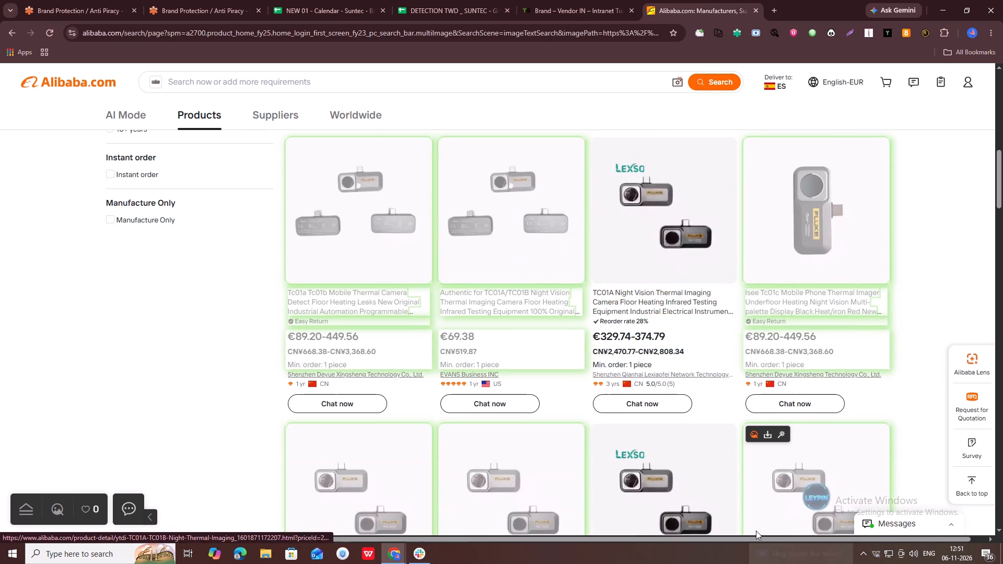
{"action": "scroll", "coordinate": [767, 500], "scroll_direction": "down", "scroll_amount": 5}
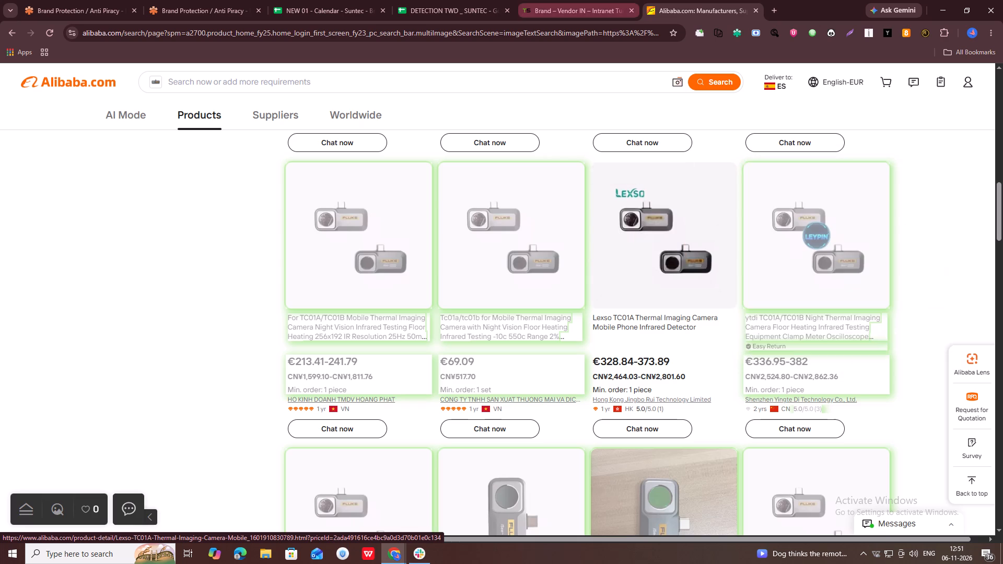
{"action": "scroll", "coordinate": [837, 249], "scroll_direction": "down", "scroll_amount": 5}
{"action": "scroll", "coordinate": [718, 477], "scroll_direction": "down", "scroll_amount": 7}
{"action": "scroll", "coordinate": [834, 454], "scroll_direction": "down", "scroll_amount": 4}
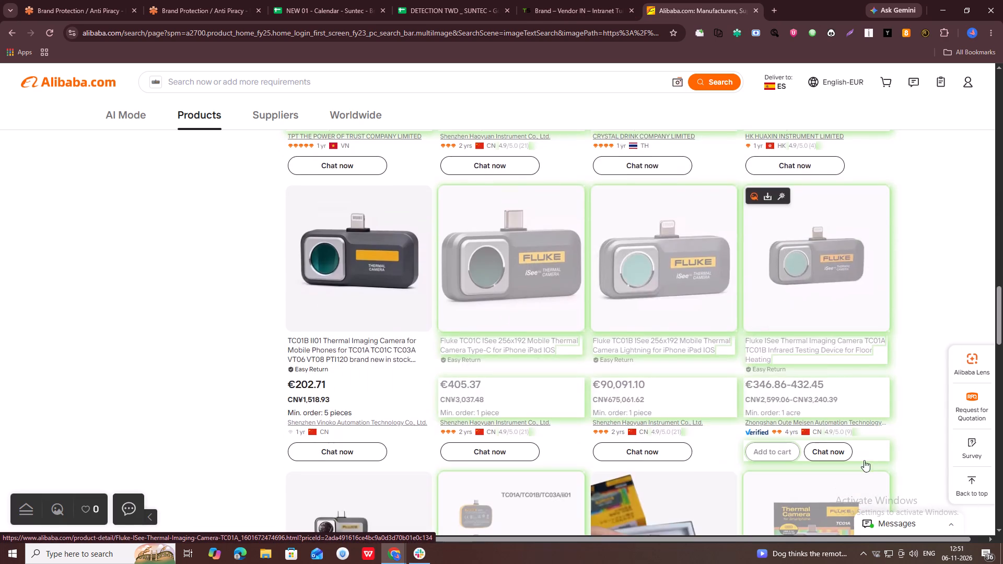
{"action": "scroll", "coordinate": [863, 453], "scroll_direction": "down", "scroll_amount": 5}
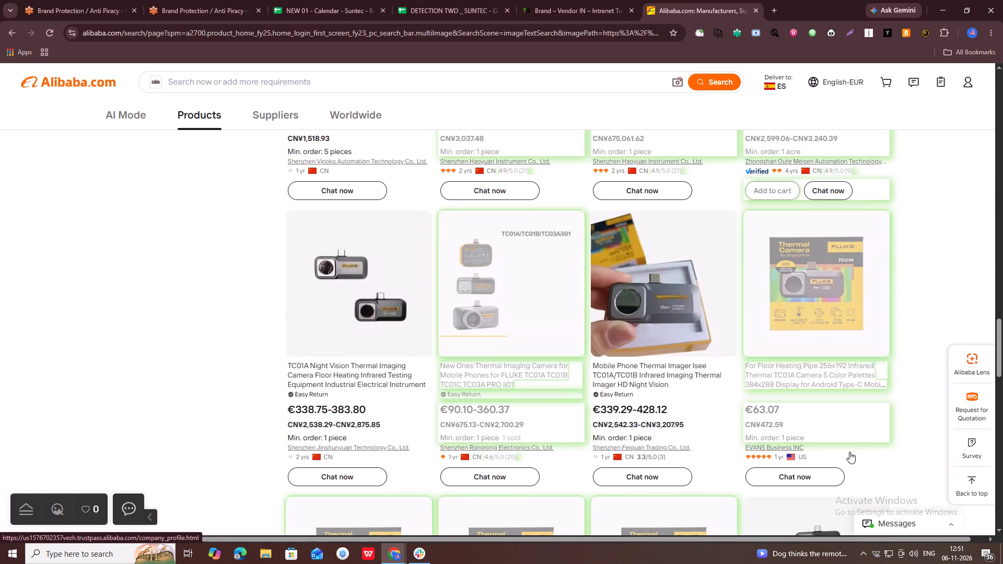
{"action": "scroll", "coordinate": [845, 393], "scroll_direction": "down", "scroll_amount": 4}
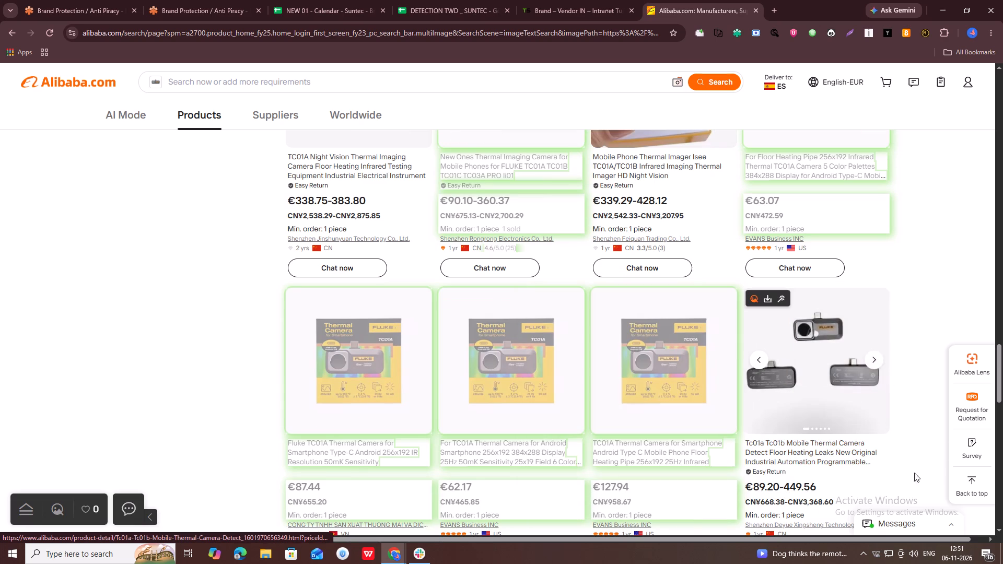
Record the link of Alibaba's unhighlighted Tc01a Tc01b Mobile Thermal Camera listing in row 105072 of Manual Detection Records, with asset "thermal cameras".
{"action": "right_click", "coordinate": [826, 444]}
{"action": "left_click", "coordinate": [864, 369]}
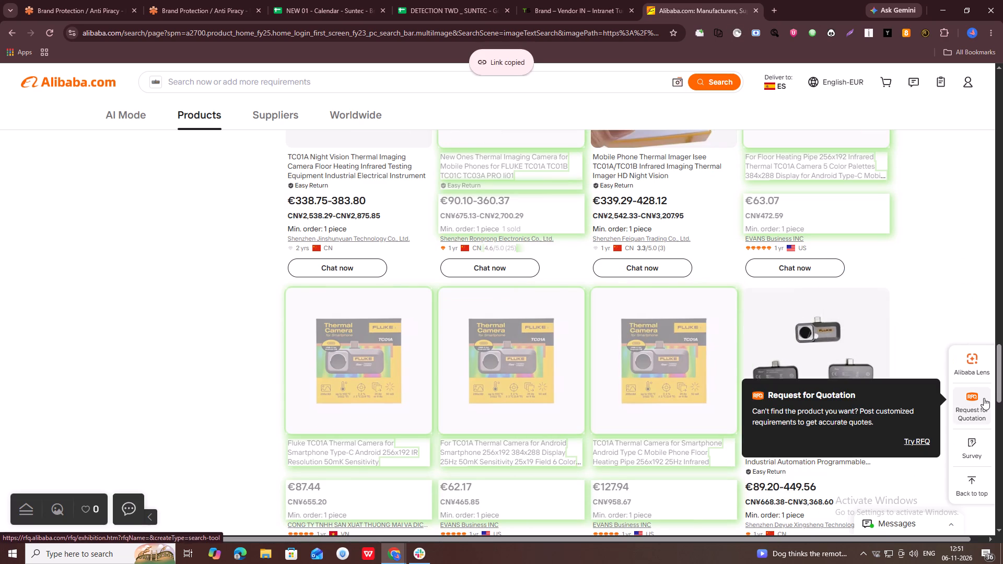
{"action": "key", "text": "alt+Tab"}
{"action": "left_click", "coordinate": [281, 363]}
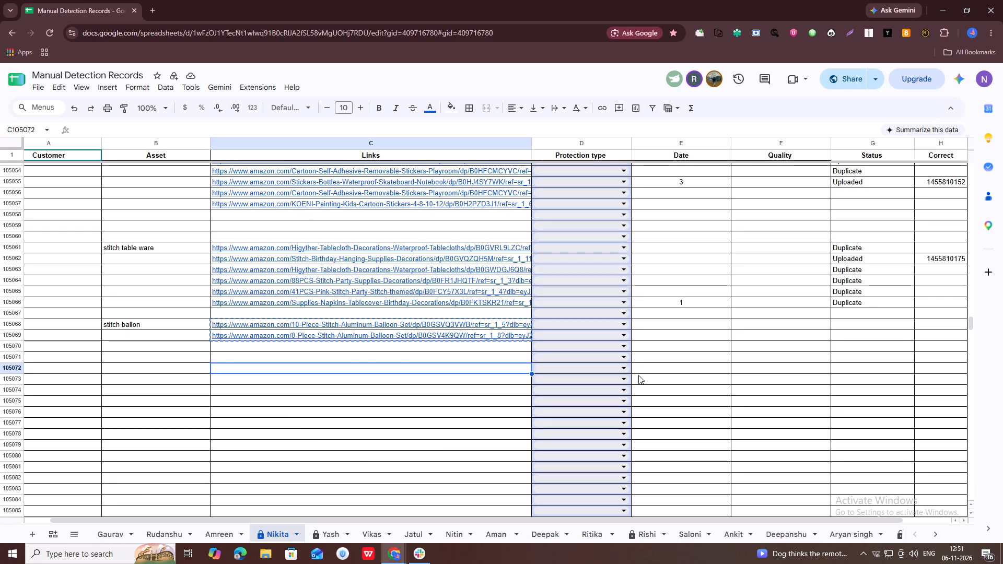
{"action": "key", "text": "ctrl+v"}
{"action": "key", "text": "Left"}
{"action": "type", "text": "thermal cameras"}
{"action": "key", "text": "Down"}
Open the AliExpress site from Fluke Corporation's Tuinet site list and close the Alibaba results page.
{"action": "key", "text": "alt+Tab"}
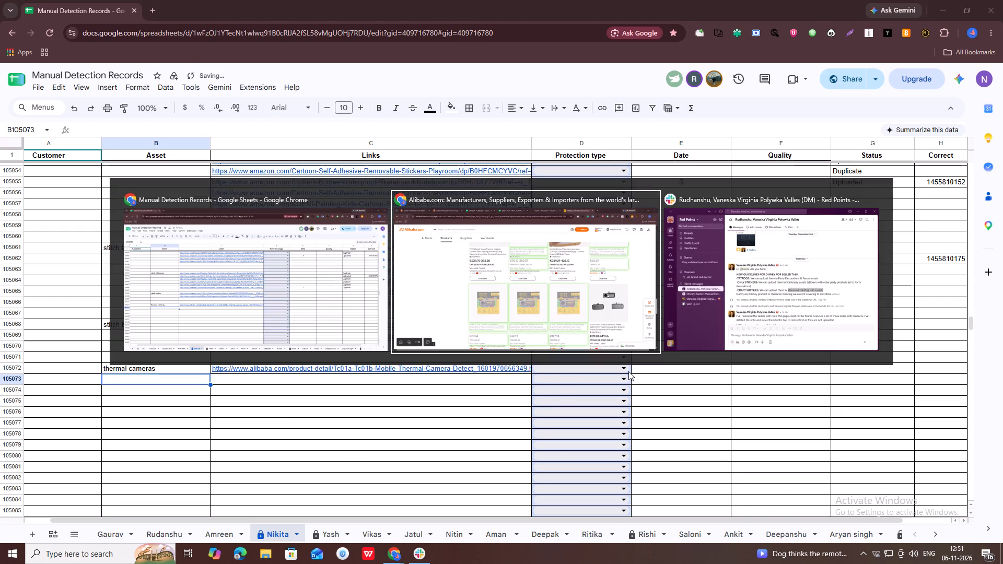
{"action": "left_click", "coordinate": [593, 0]}
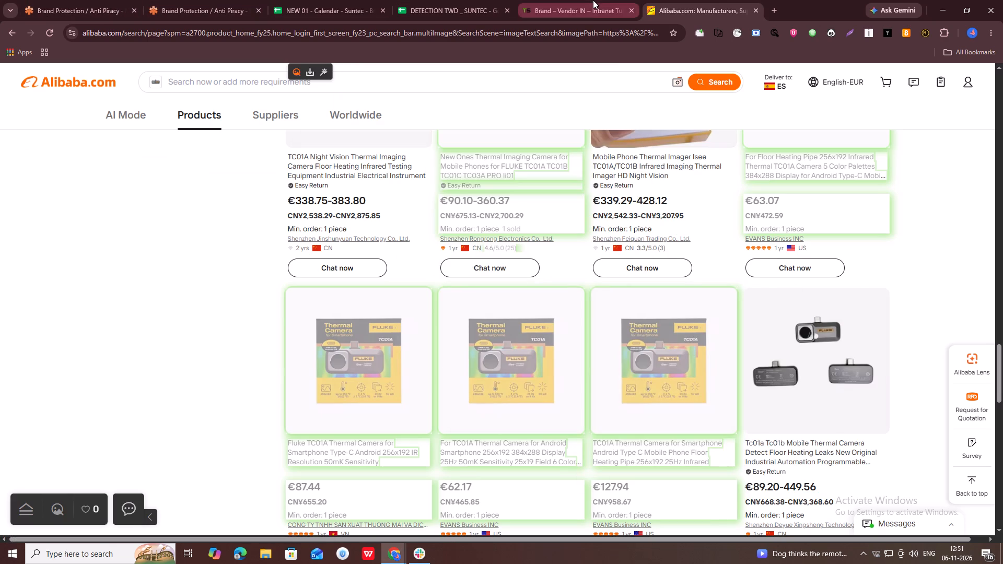
{"action": "middle_click", "coordinate": [278, 302]}
{"action": "middle_click", "coordinate": [749, 0]}
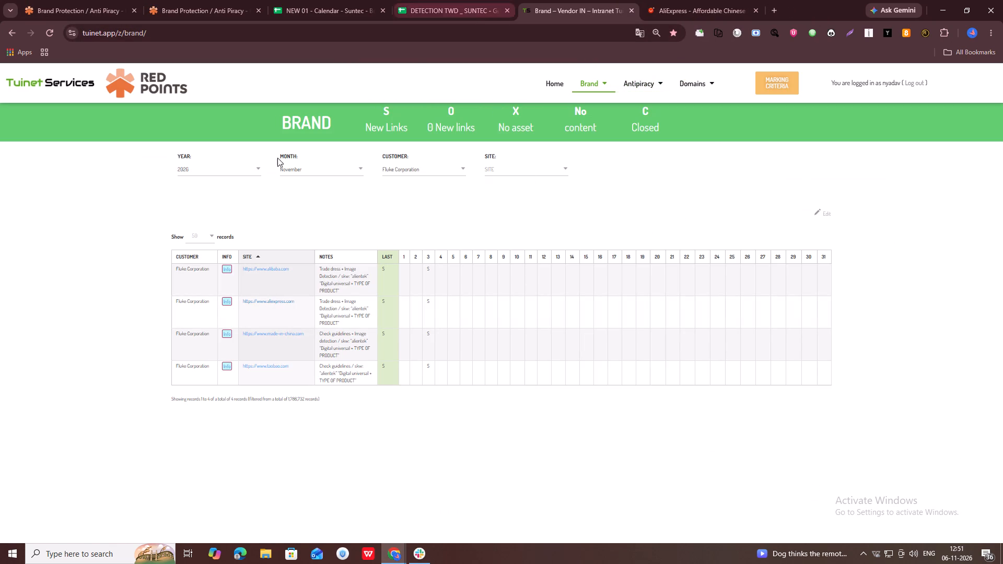
Set up a new Red Points incident with asset Fluke - 9 - Thermal Cameras, protection type Copyright and multiple detection links enabled.
{"action": "left_click", "coordinate": [166, 0]}
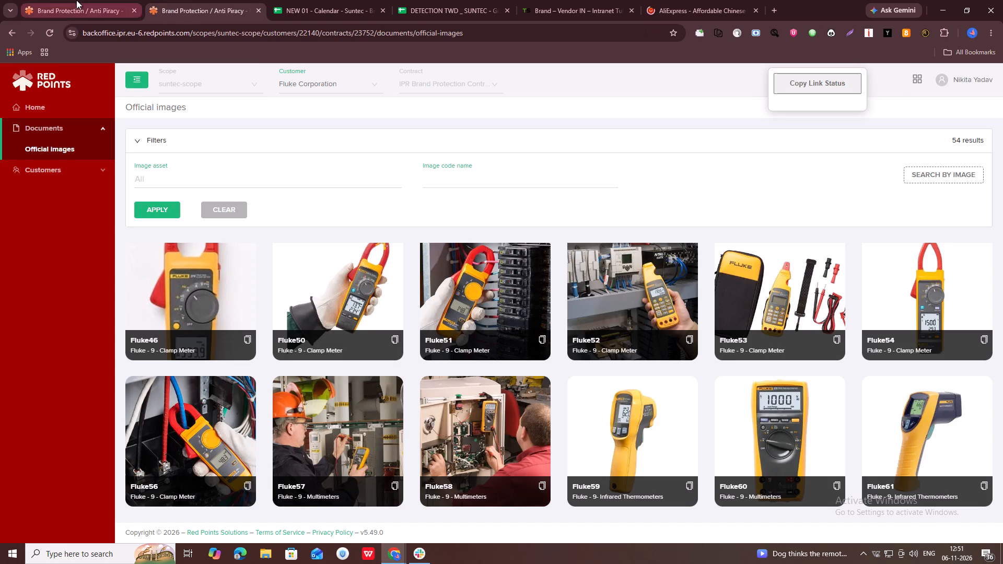
{"action": "left_click", "coordinate": [76, 0]}
{"action": "left_click", "coordinate": [257, 152]}
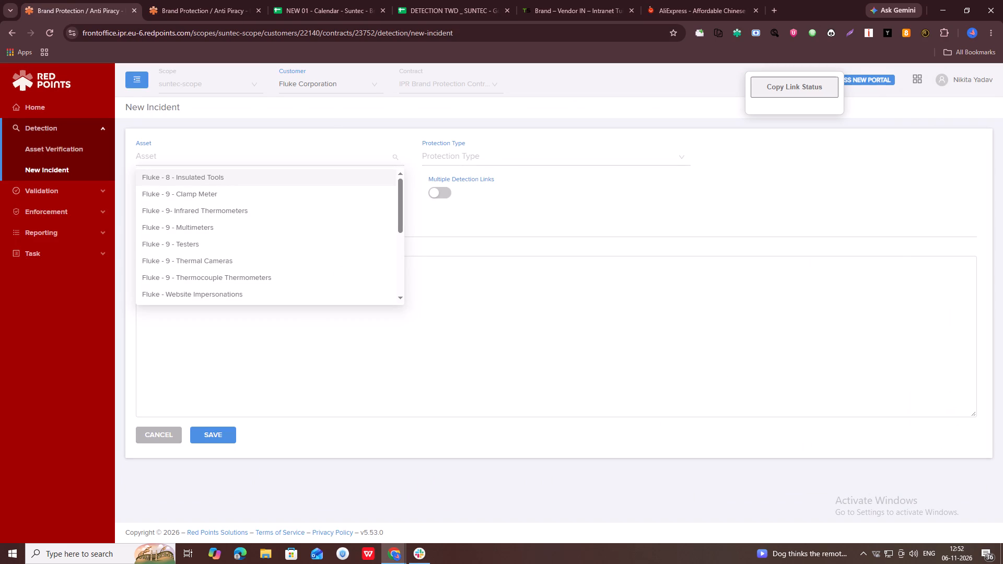
{"action": "left_click", "coordinate": [225, 262]}
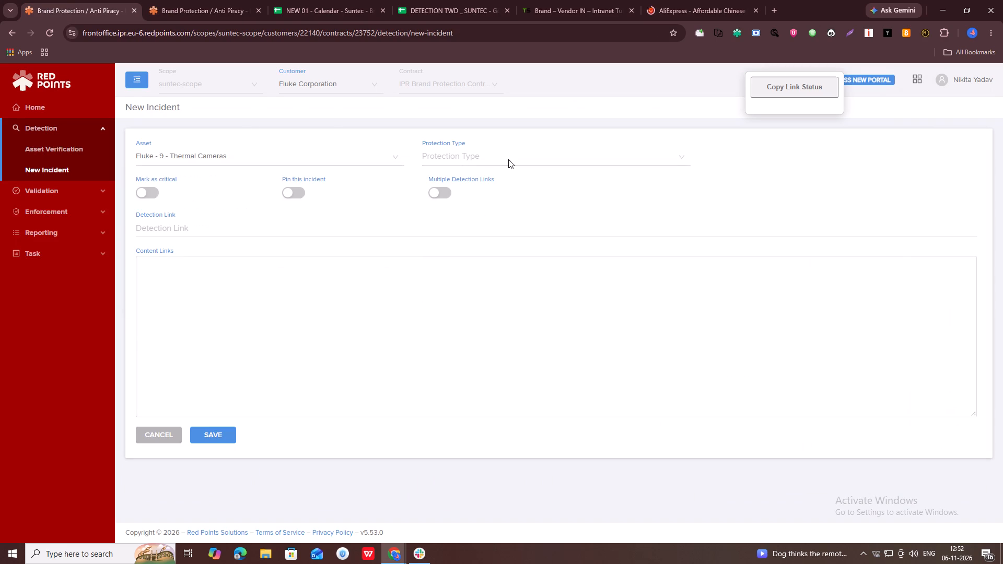
{"action": "left_click", "coordinate": [508, 159]}
{"action": "left_click", "coordinate": [451, 227]}
{"action": "left_click", "coordinate": [439, 194]}
Add the Alibaba thermal camera link from Manual Detection Records as the detection link and save the incident.
{"action": "left_click", "coordinate": [431, 287]}
{"action": "key", "text": "alt+Tab"}
{"action": "left_click", "coordinate": [446, 368]}
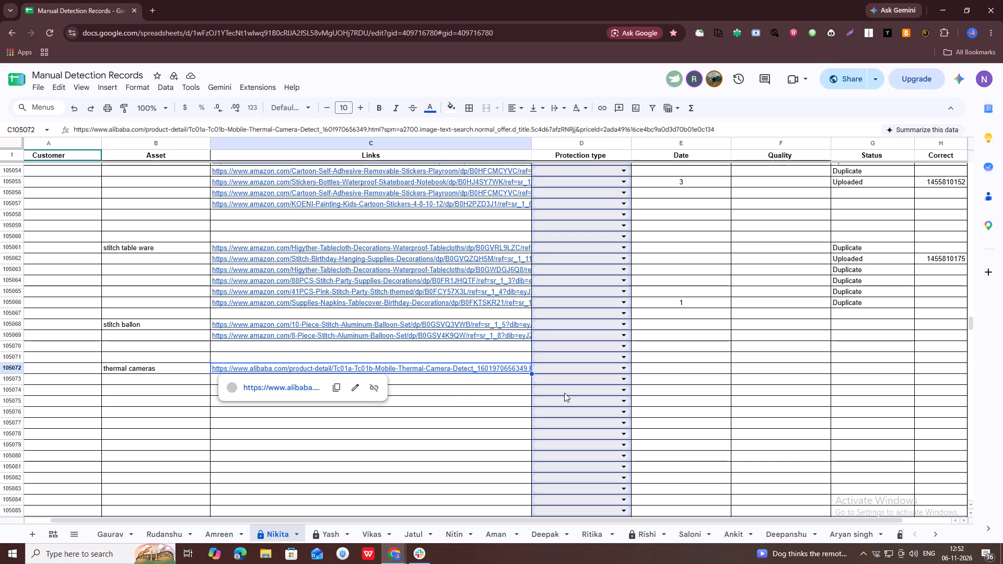
{"action": "key", "text": "ctrl+c"}
{"action": "key", "text": "alt+Tab"}
{"action": "key", "text": "ctrl+v"}
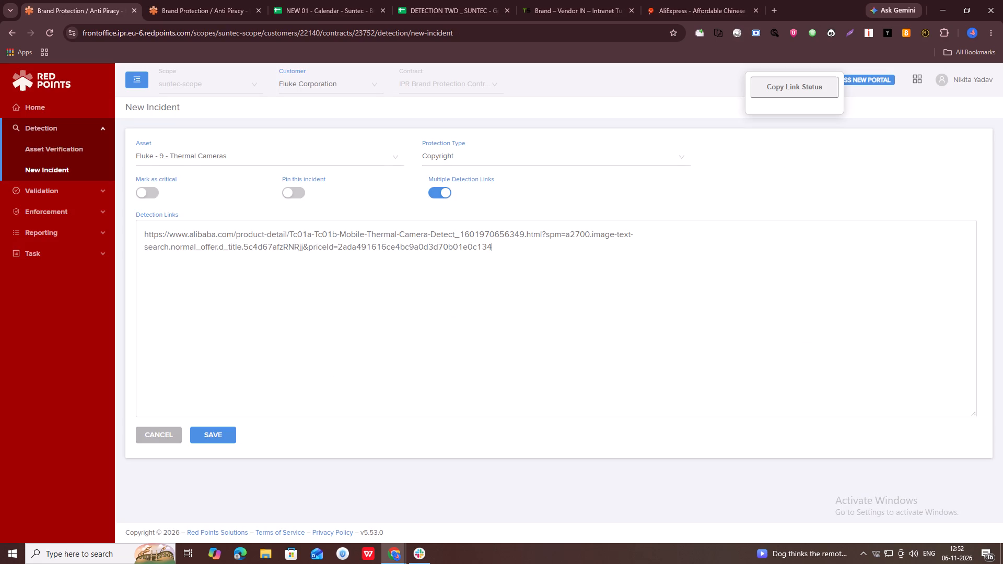
{"action": "left_click", "coordinate": [214, 437]}
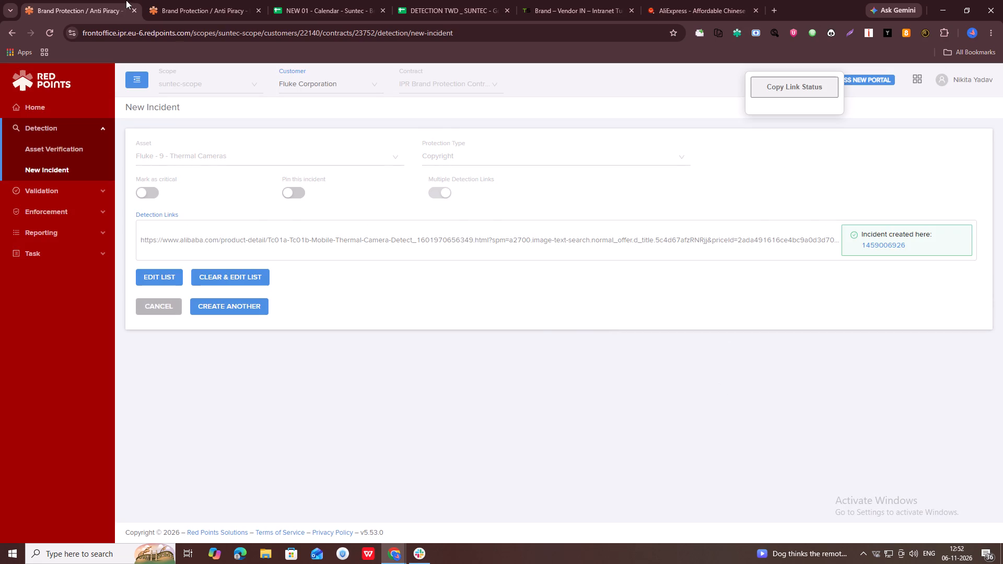
Mark Fluke Corporation's Alibaba row in the Tuinet Brand table with S for November 6.
{"action": "left_click", "coordinate": [545, 0]}
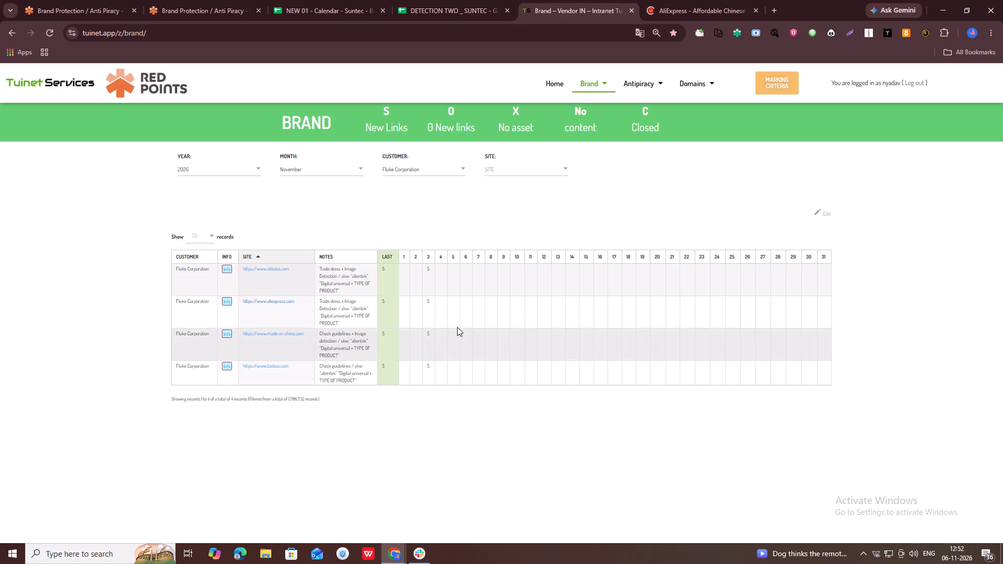
{"action": "double_click", "coordinate": [468, 275]}
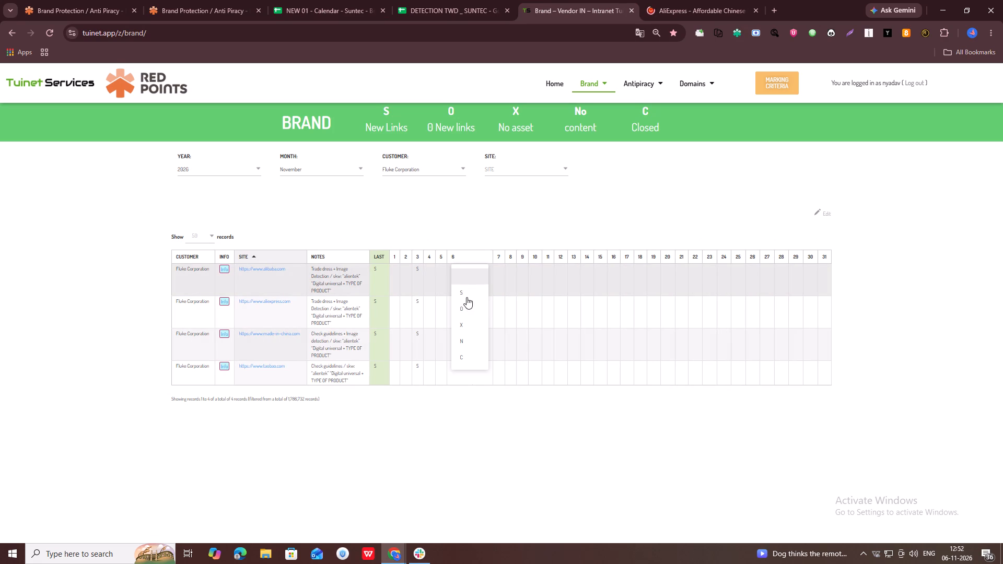
{"action": "left_click", "coordinate": [466, 291]}
Submit the official Fluke39 thermal camera image from Red Points to AliExpress's image search.
{"action": "left_click", "coordinate": [687, 0]}
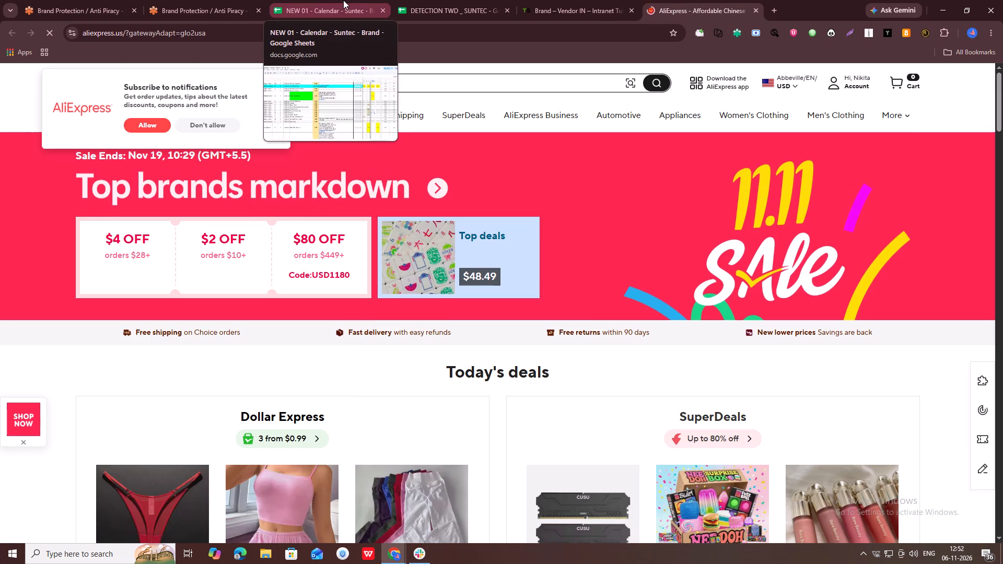
{"action": "left_click", "coordinate": [173, 0]}
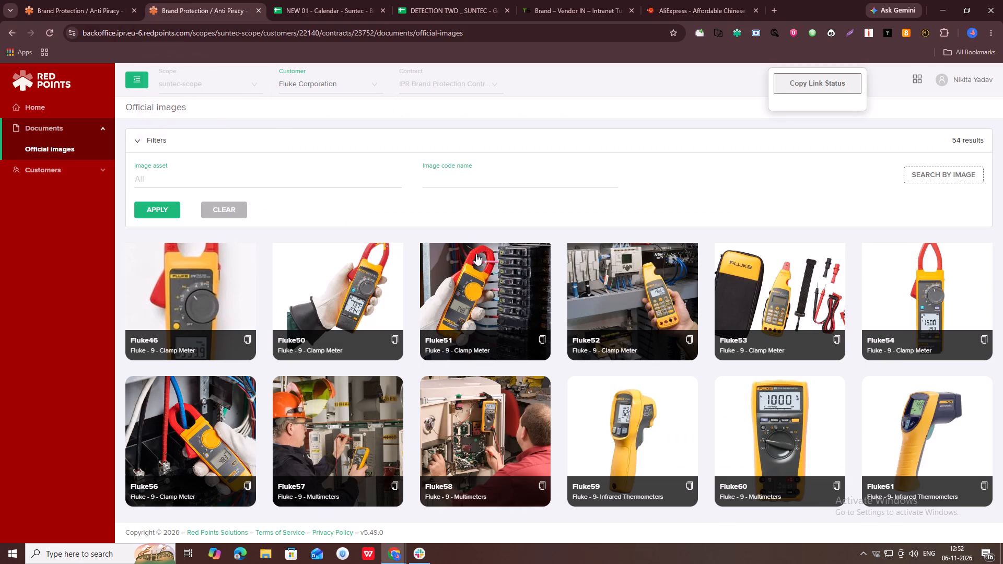
{"action": "scroll", "coordinate": [511, 427], "scroll_direction": "up", "scroll_amount": 4}
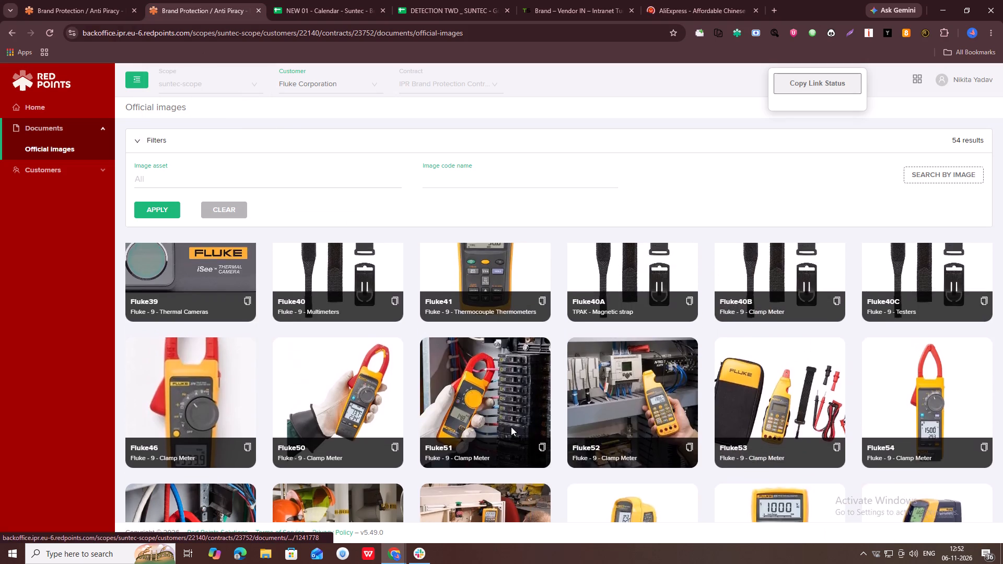
{"action": "left_click_drag", "start_coordinate": [161, 358], "coordinate": [699, 0]}
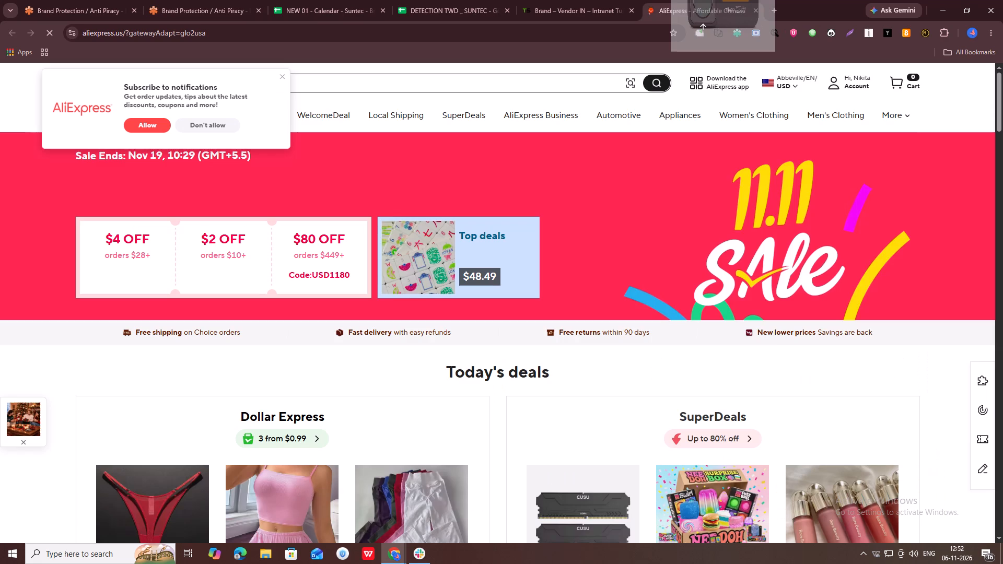
{"action": "left_click_drag", "start_coordinate": [699, 0], "coordinate": [611, 177]}
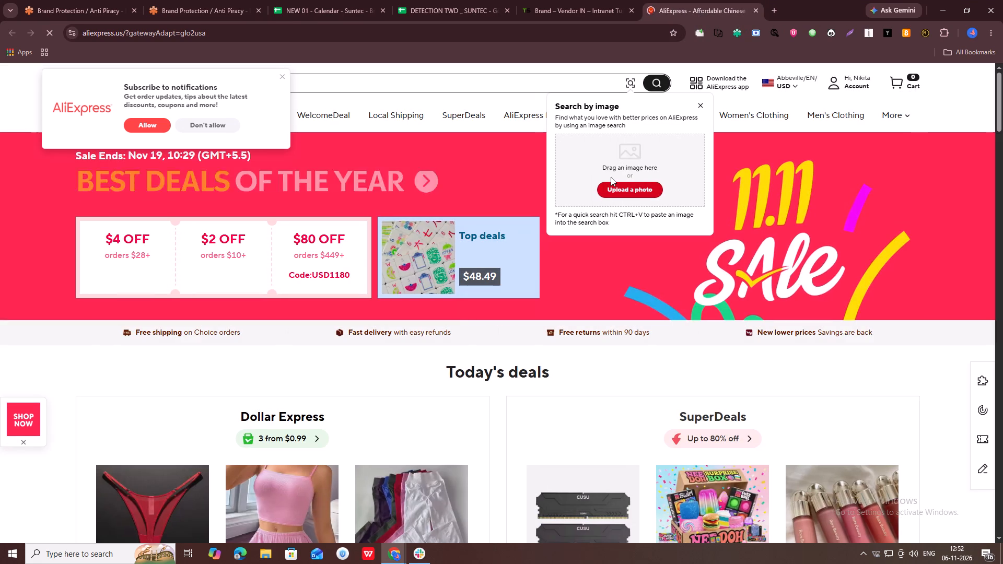
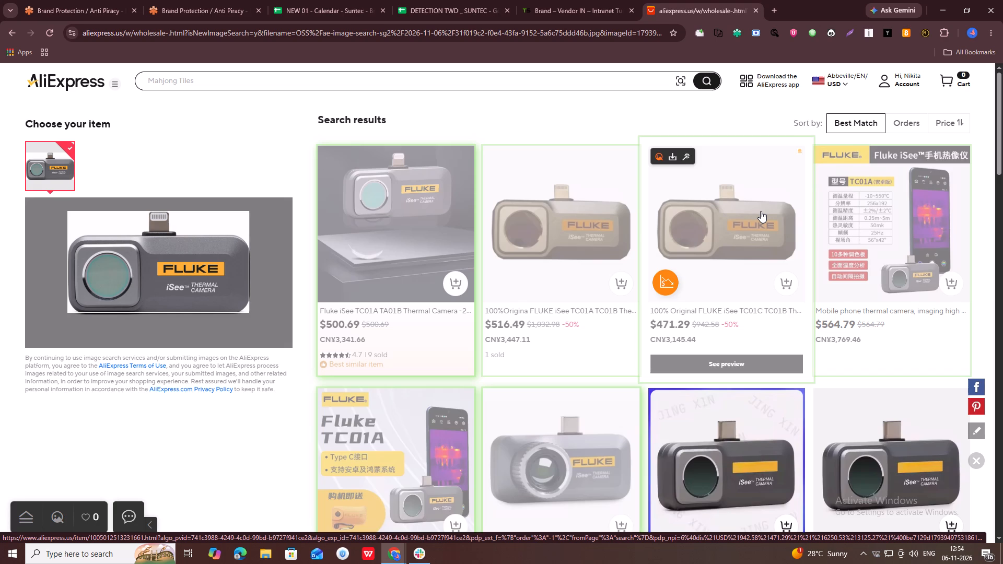
Examine the AliExpress image-search results for listings that use Fluke's official thermal camera image.
{"action": "scroll", "coordinate": [766, 249], "scroll_direction": "down", "scroll_amount": 9}
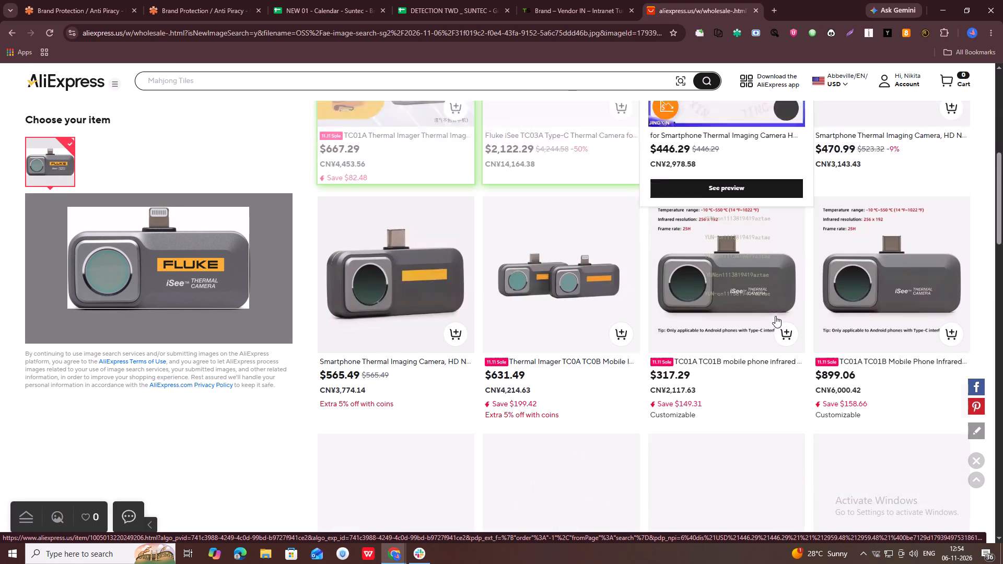
{"action": "scroll", "coordinate": [775, 316], "scroll_direction": "down", "scroll_amount": 4}
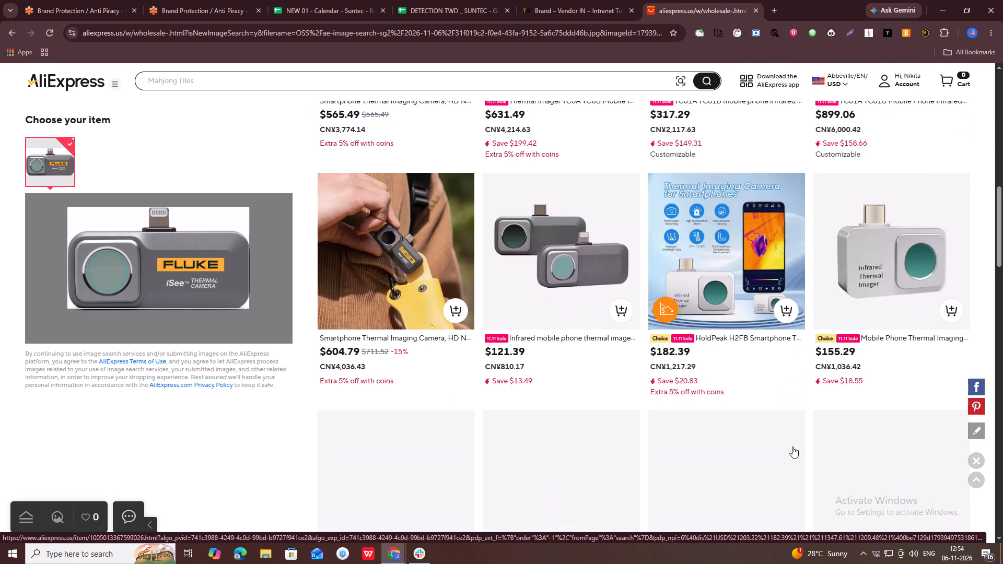
{"action": "scroll", "coordinate": [753, 345], "scroll_direction": "down", "scroll_amount": 5}
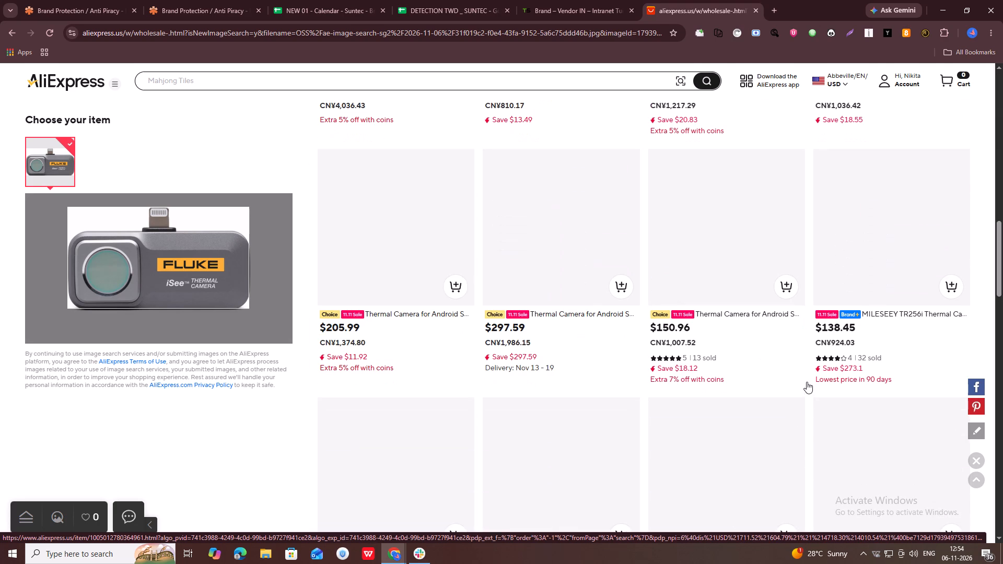
{"action": "scroll", "coordinate": [720, 377], "scroll_direction": "down", "scroll_amount": 6}
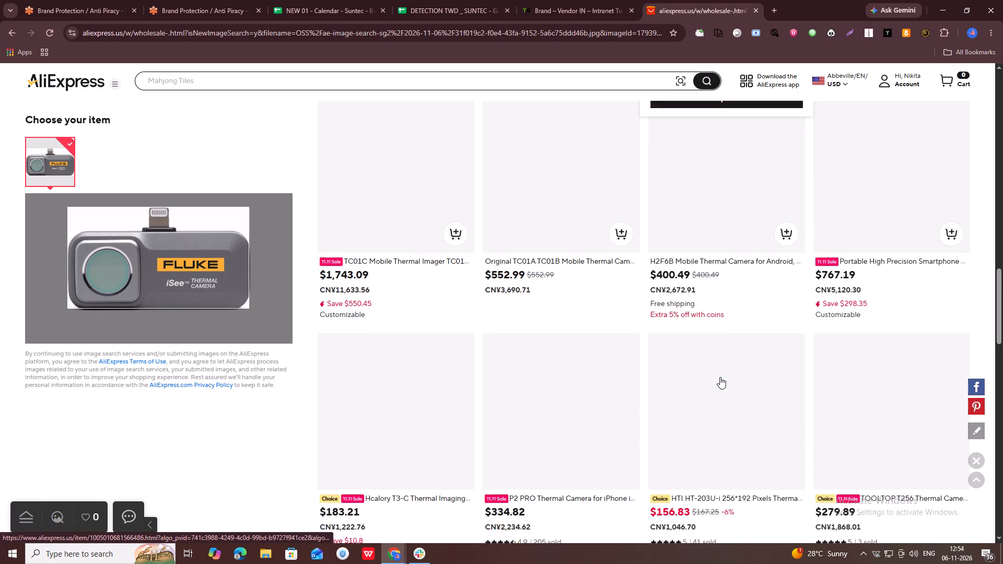
{"action": "scroll", "coordinate": [683, 388], "scroll_direction": "up", "scroll_amount": 6}
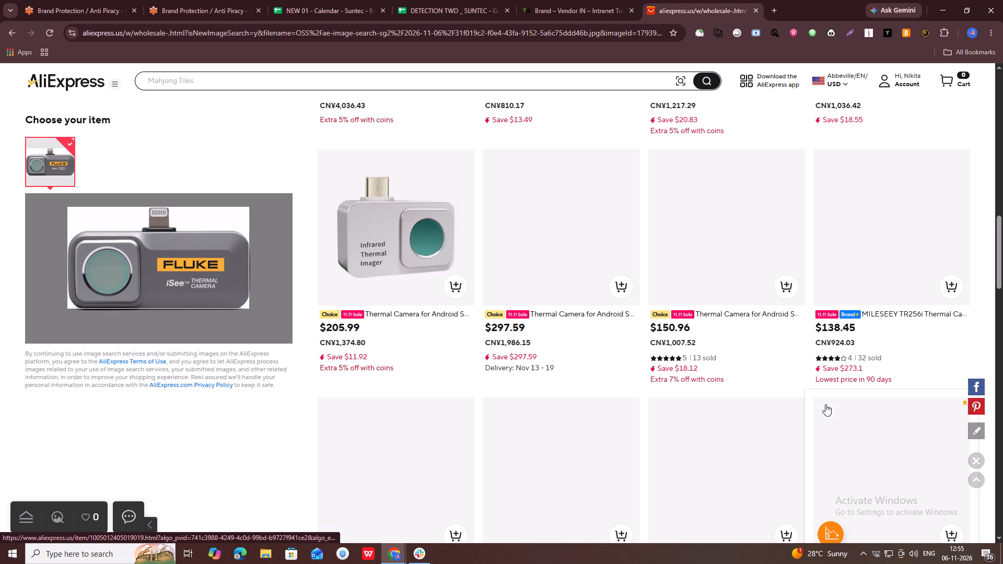
{"action": "scroll", "coordinate": [691, 382], "scroll_direction": "up", "scroll_amount": 3}
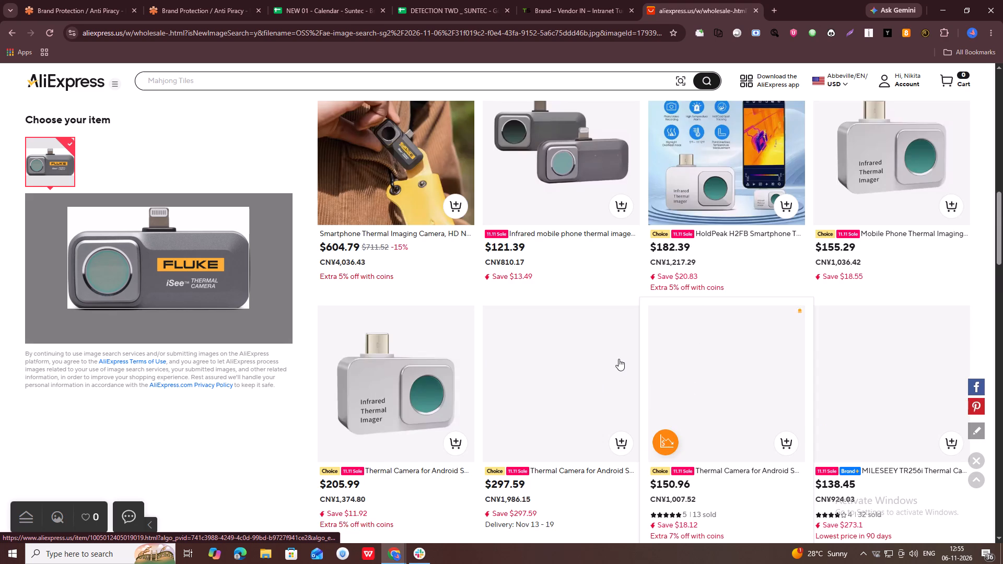
{"action": "scroll", "coordinate": [618, 356], "scroll_direction": "up", "scroll_amount": 2}
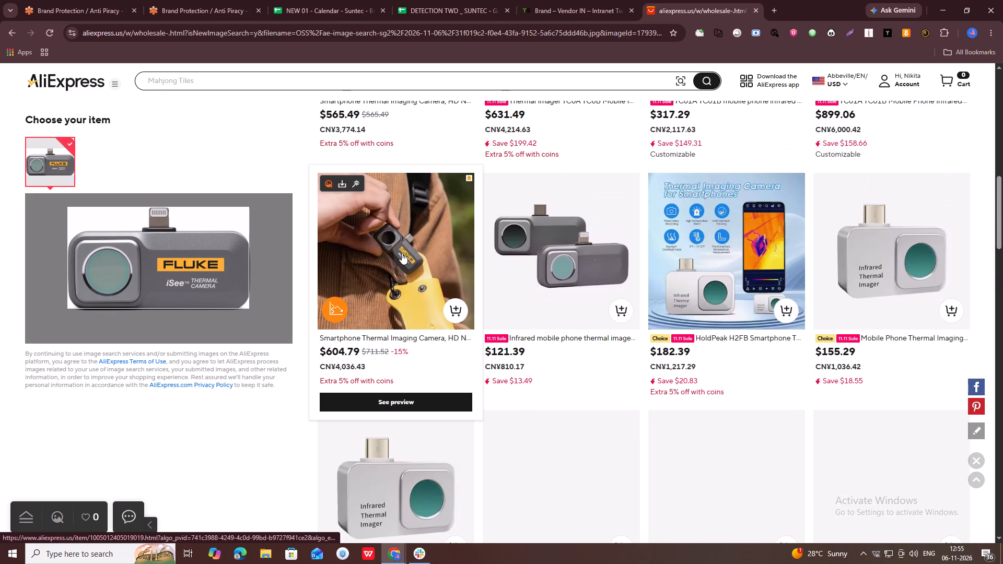
{"action": "scroll", "coordinate": [839, 337], "scroll_direction": "down", "scroll_amount": 2}
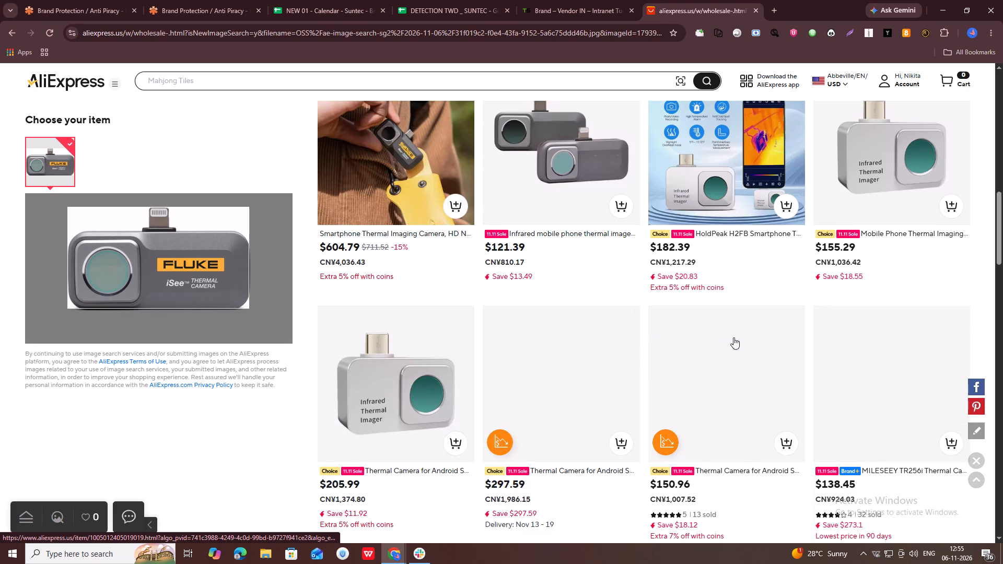
{"action": "scroll", "coordinate": [733, 337], "scroll_direction": "down", "scroll_amount": 3}
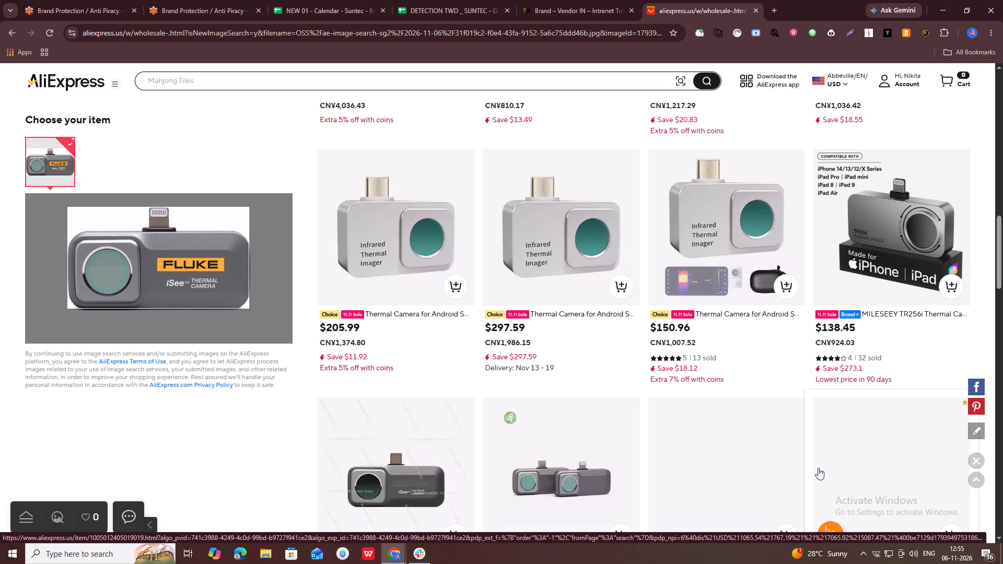
{"action": "scroll", "coordinate": [822, 530], "scroll_direction": "down", "scroll_amount": 2}
{"action": "scroll", "coordinate": [752, 383], "scroll_direction": "down", "scroll_amount": 3}
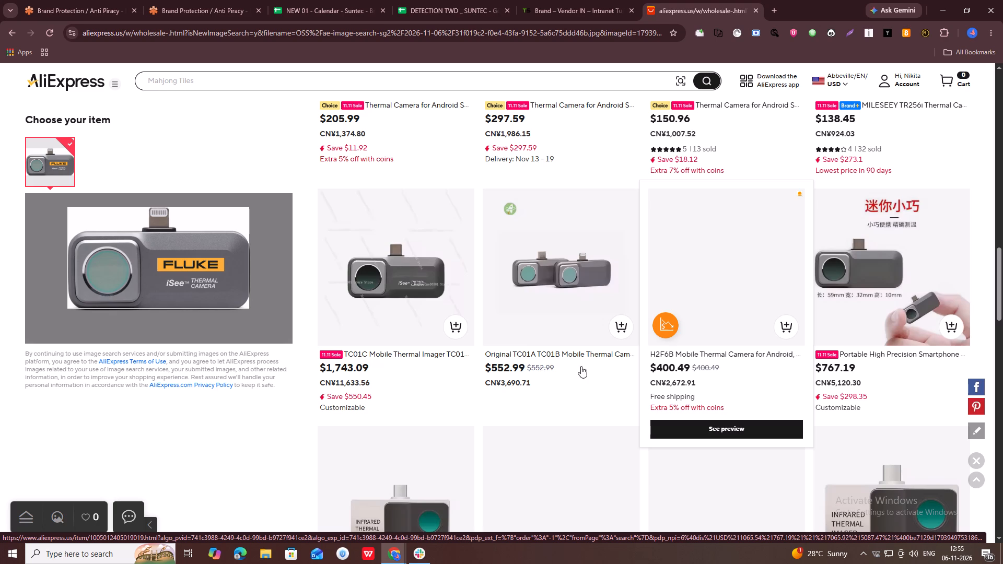
{"action": "scroll", "coordinate": [646, 388], "scroll_direction": "down", "scroll_amount": 5}
Mark Fluke Corporation's AliExpress row in the Tuinet Brand table with O for November 6 and close the AliExpress results.
{"action": "left_click", "coordinate": [584, 0]}
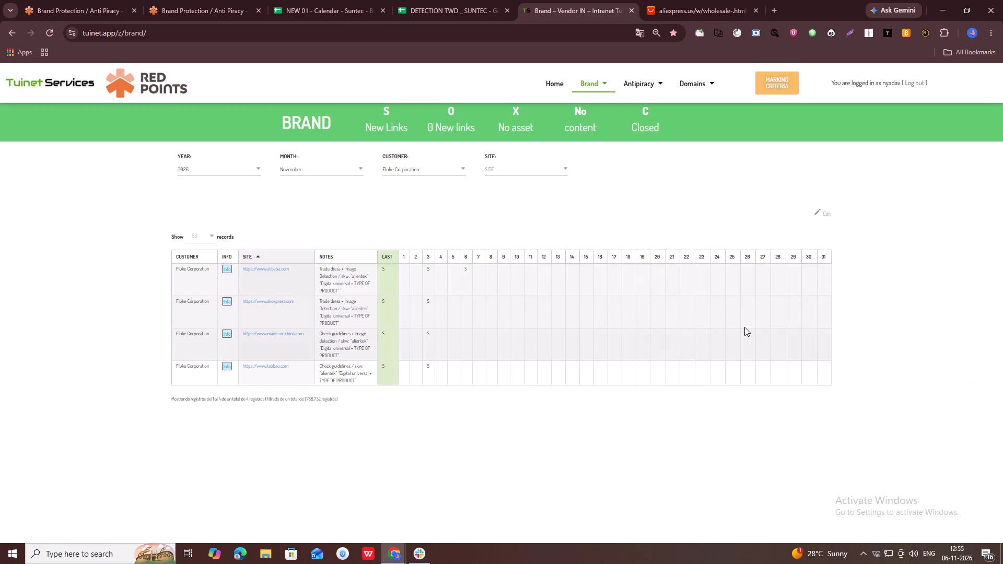
{"action": "scroll", "coordinate": [744, 327], "scroll_direction": "up", "scroll_amount": 5}
{"action": "double_click", "coordinate": [466, 310]}
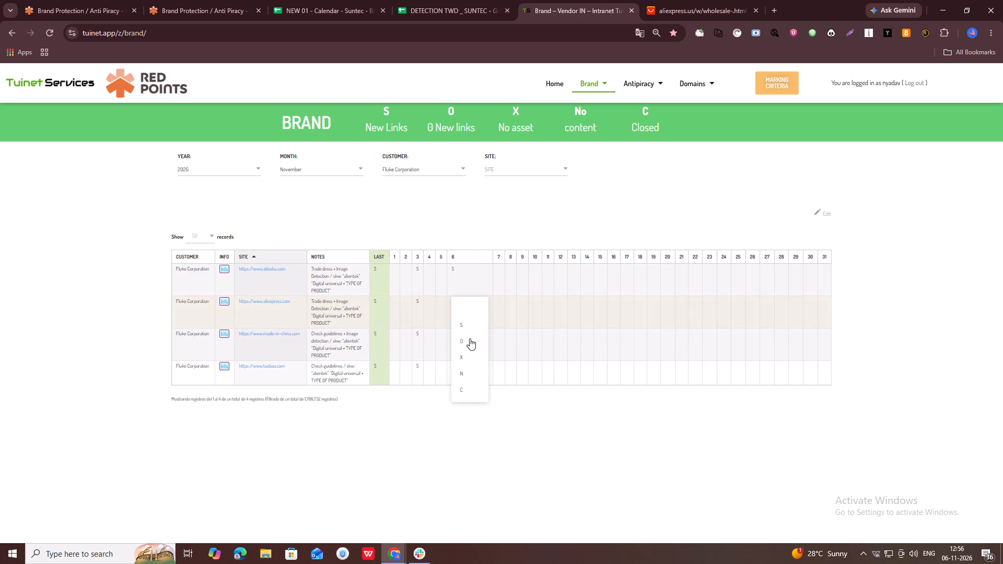
{"action": "left_click", "coordinate": [471, 339]}
{"action": "left_click", "coordinate": [467, 339]}
{"action": "middle_click", "coordinate": [687, 0]}
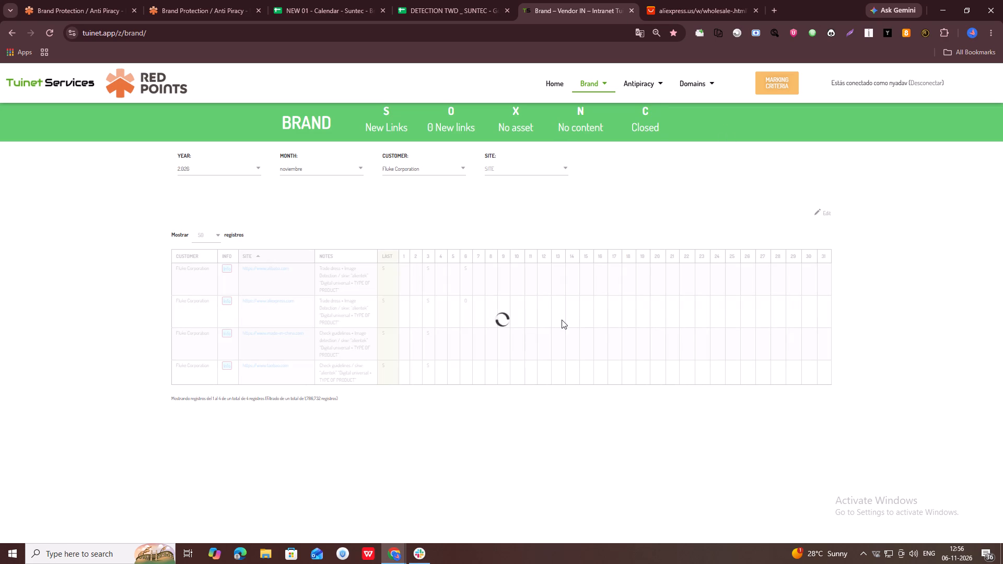
Mark Fluke Corporation's Made-in-China and Taobao rows in the Tuinet Brand table with O for November 6.
{"action": "double_click", "coordinate": [466, 344]}
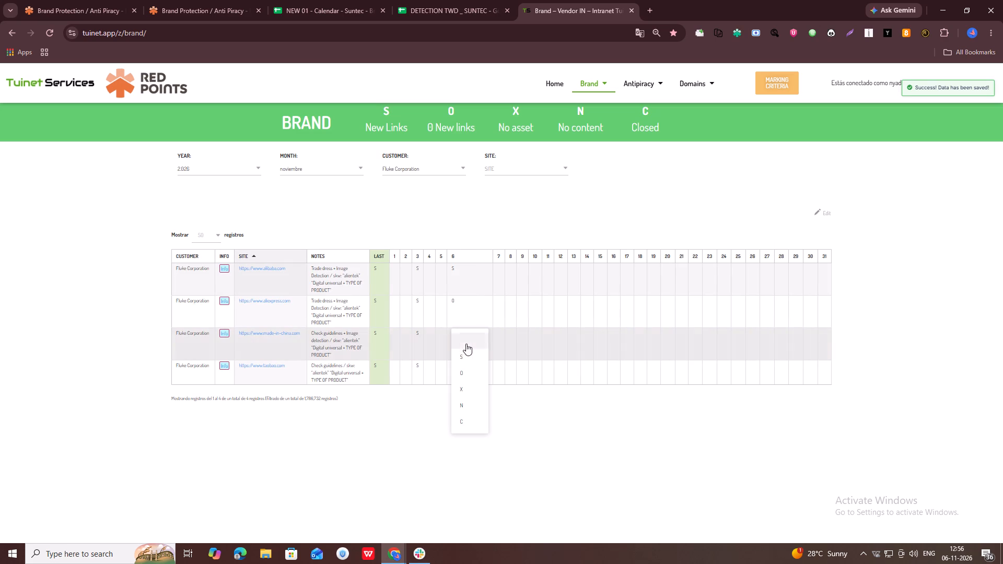
{"action": "left_click", "coordinate": [470, 379]}
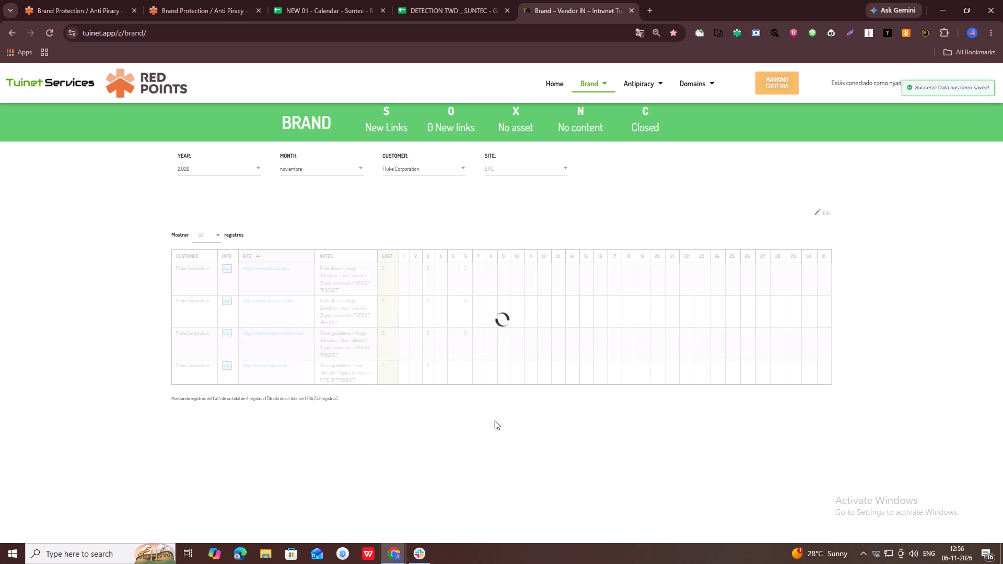
{"action": "double_click", "coordinate": [465, 371]}
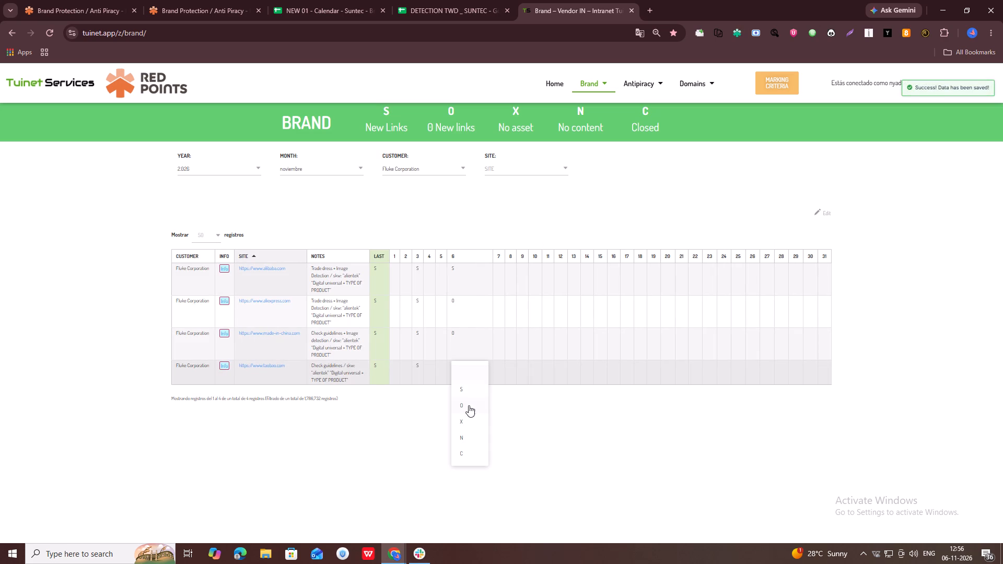
{"action": "left_click", "coordinate": [469, 405]}
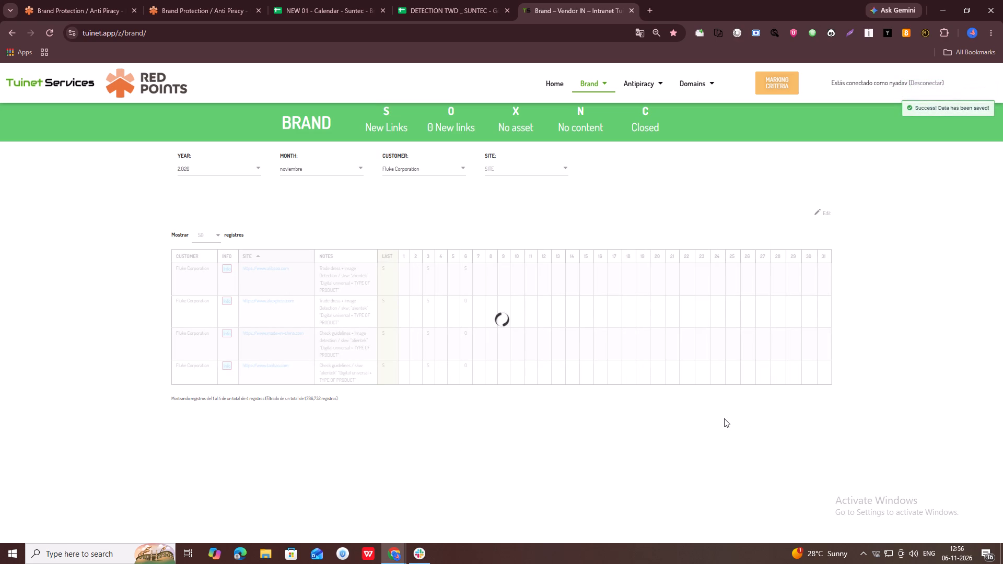
{"action": "left_click", "coordinate": [724, 418]}
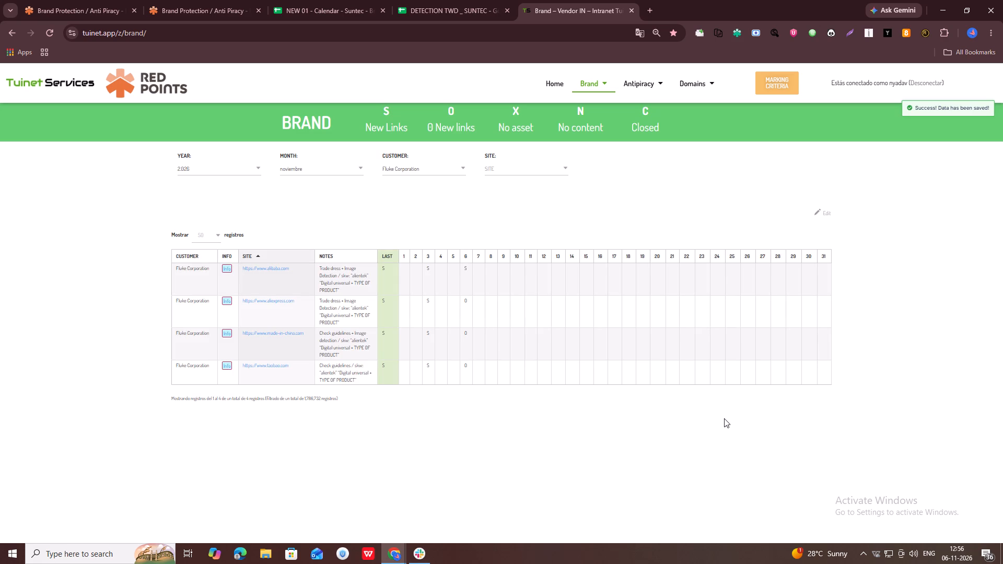
Switch to the RedPoints IPR Plugin and bring up its Task configuration for the running task.
{"action": "left_click", "coordinate": [83, 245]}
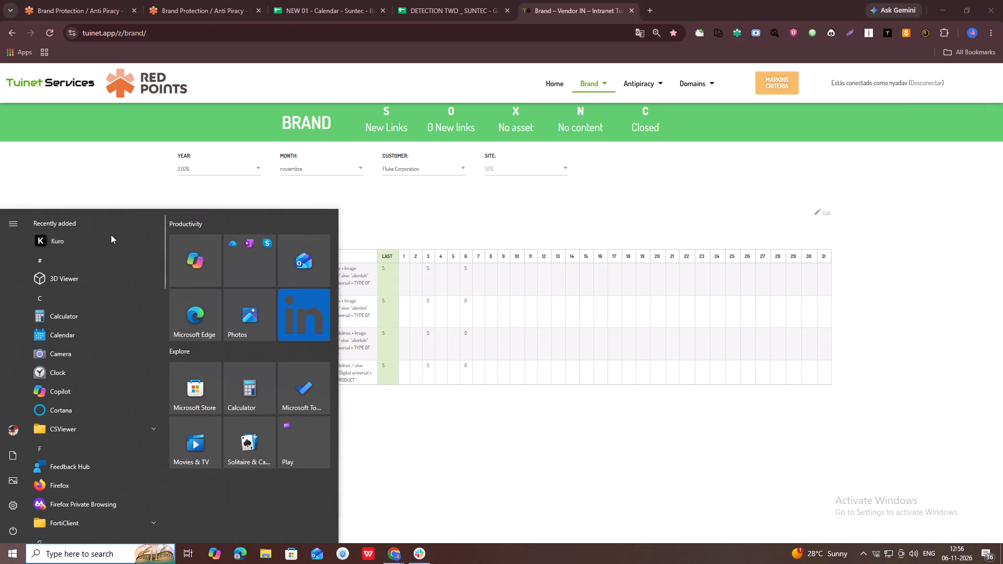
{"action": "left_click", "coordinate": [737, 32]}
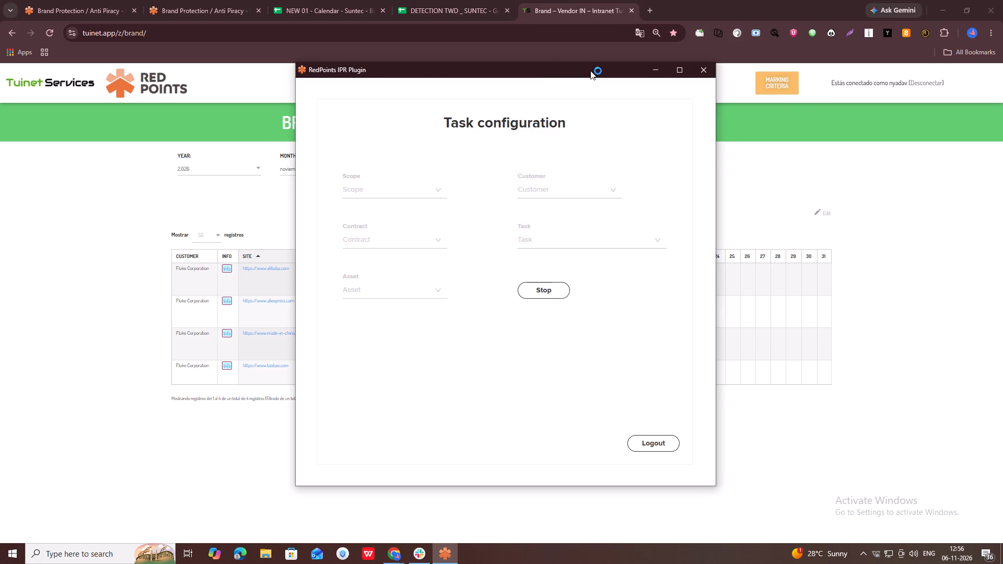
{"action": "left_click_drag", "start_coordinate": [551, 72], "coordinate": [638, 66]}
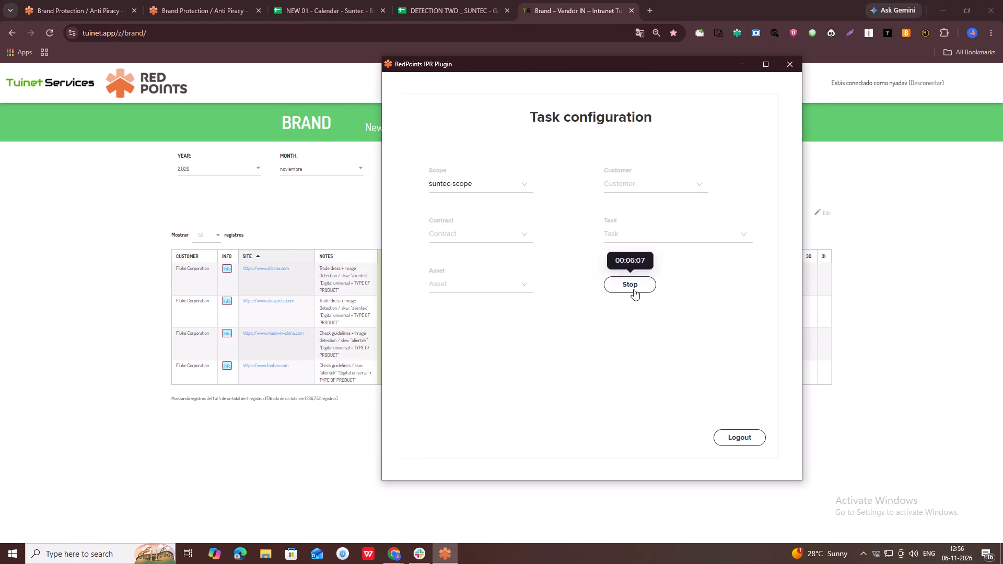
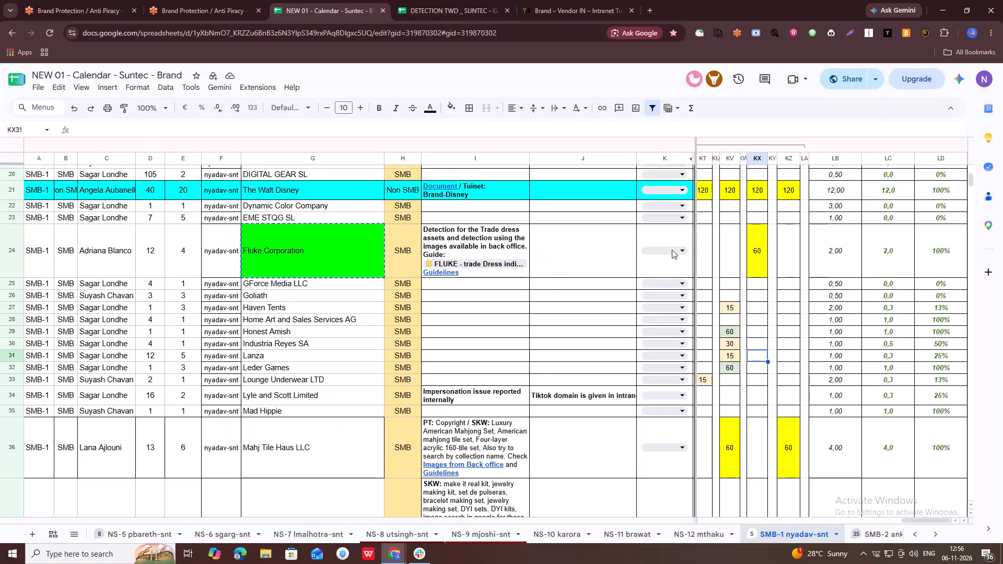
Switch from the Suntec brand calendar to the Manual Detection Records spreadsheet window.
{"action": "key", "text": "alt+Tab"}
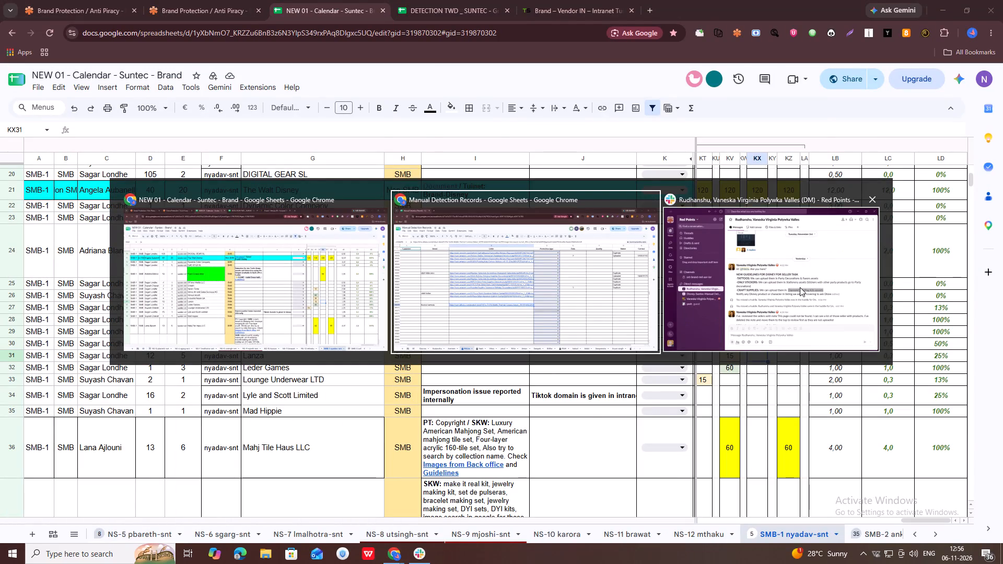